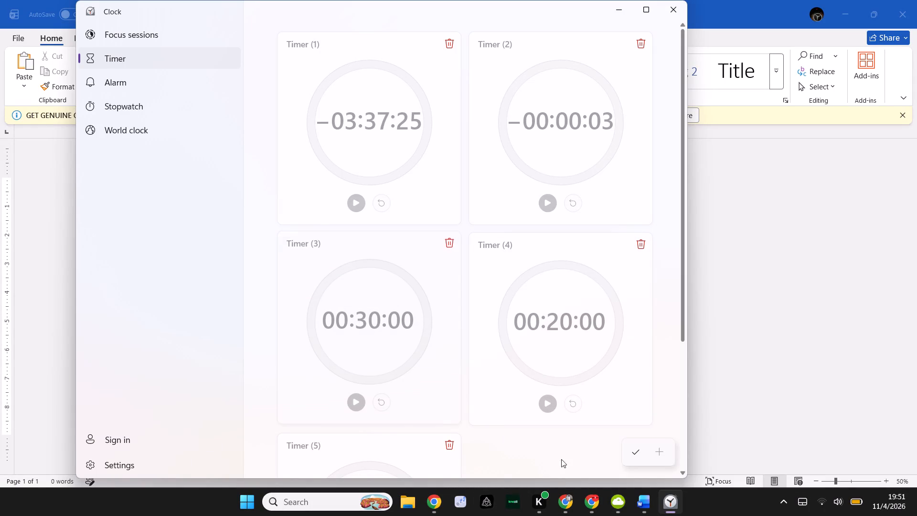
# Finish editing the timers and reset Timer (3).
pyautogui.click(631, 453)
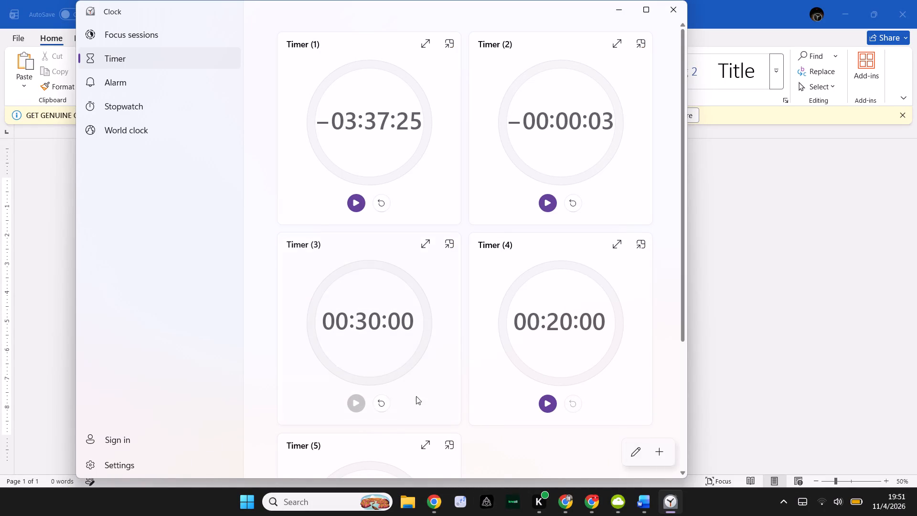
pyautogui.click(380, 397)
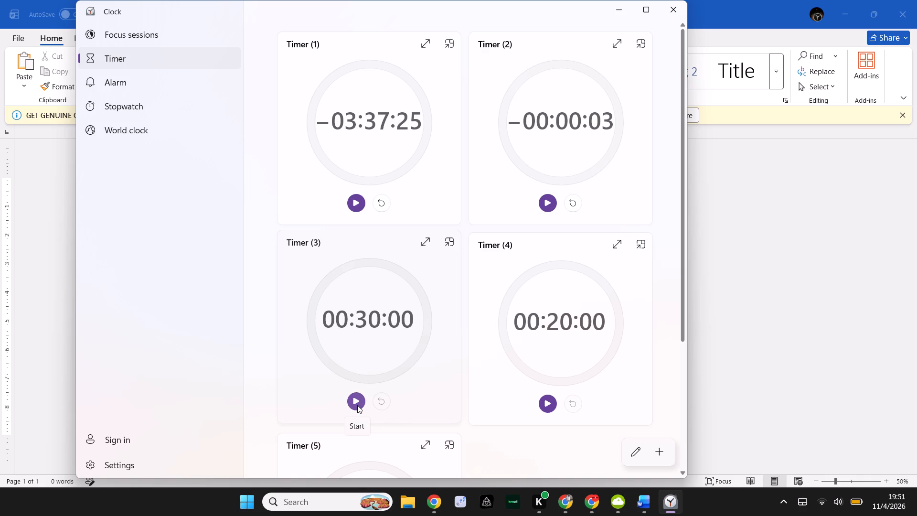
# Pause the YouTube music video in Chrome.
pyautogui.press('space')
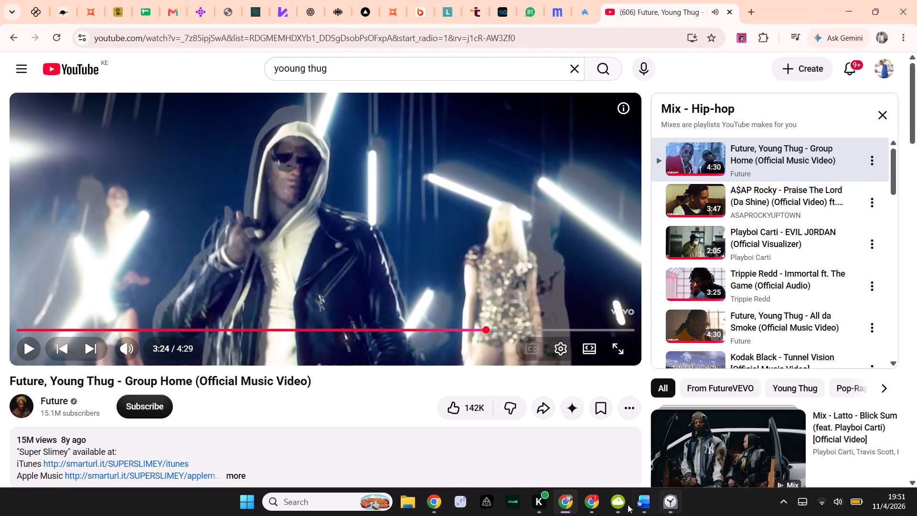
# Start the 30-minute Timer (3) in Clock, leaving the blank Word document in front.
pyautogui.click(647, 502)
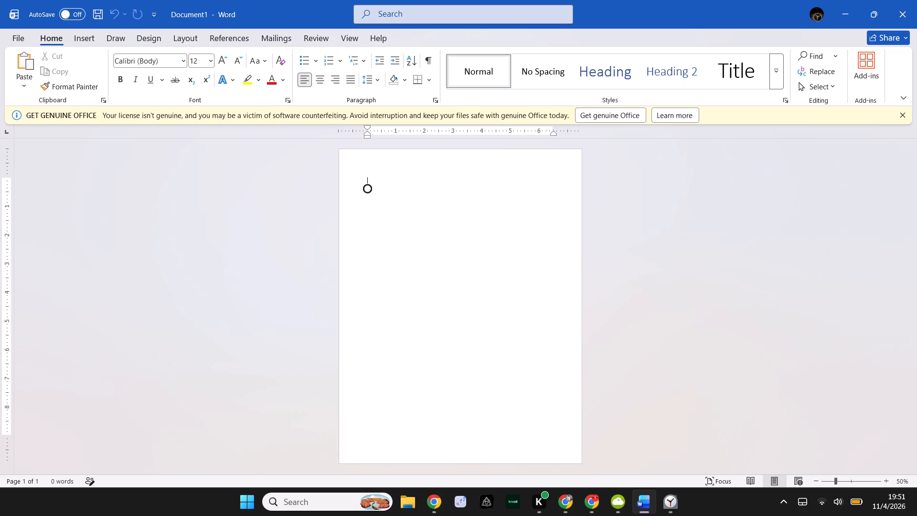
pyautogui.click(668, 501)
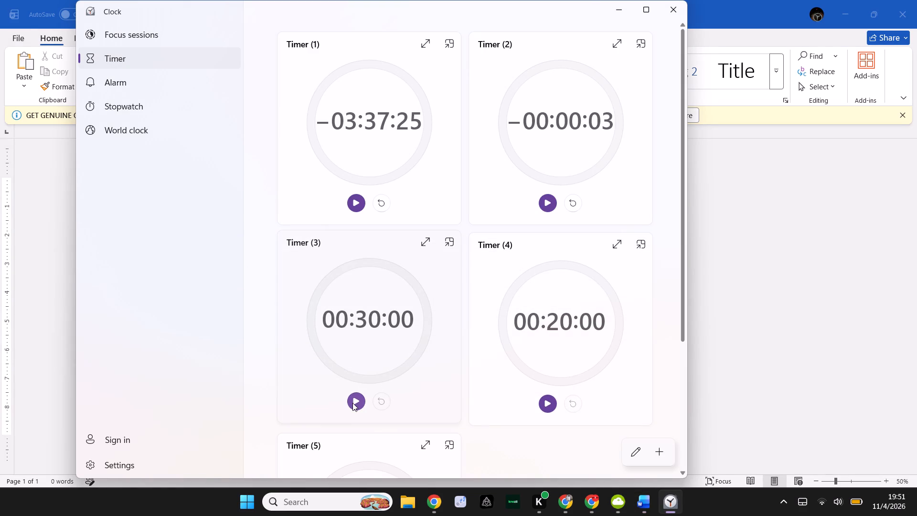
pyautogui.click(352, 403)
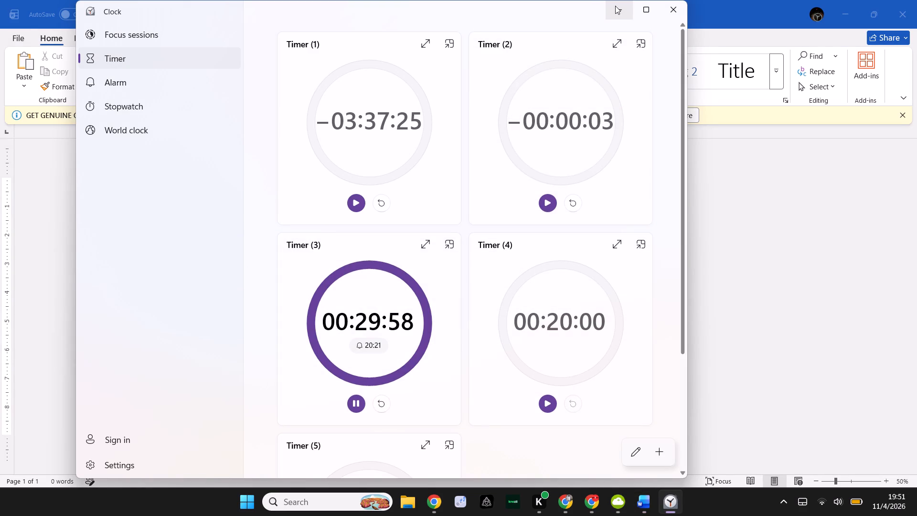
pyautogui.click(615, 6)
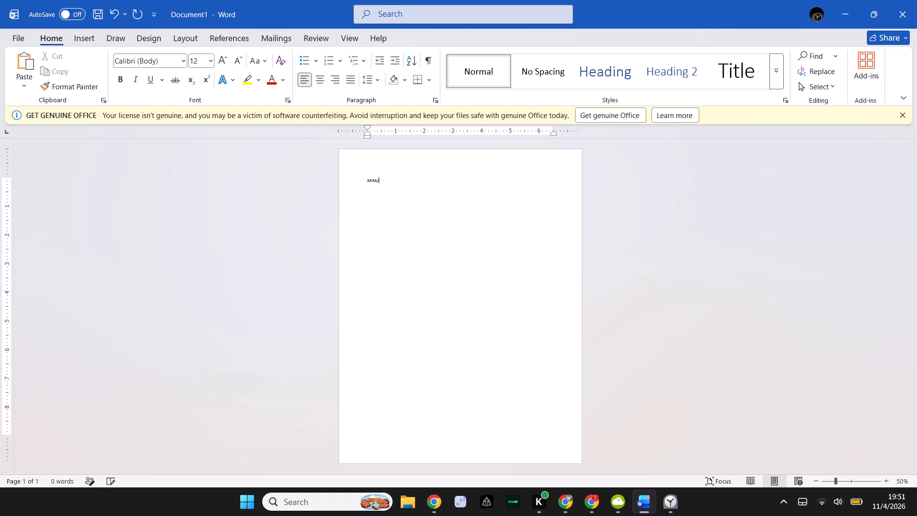
# Delete the text "MINU" from the blank document.
pyautogui.press('BackSpace')
pyautogui.press('BackSpace')
pyautogui.press('BackSpace')
pyautogui.press('BackSpace')
# Add the bold heading line "MINUTES: 11/4/2026" at the start of the document.
pyautogui.click(853, 481)
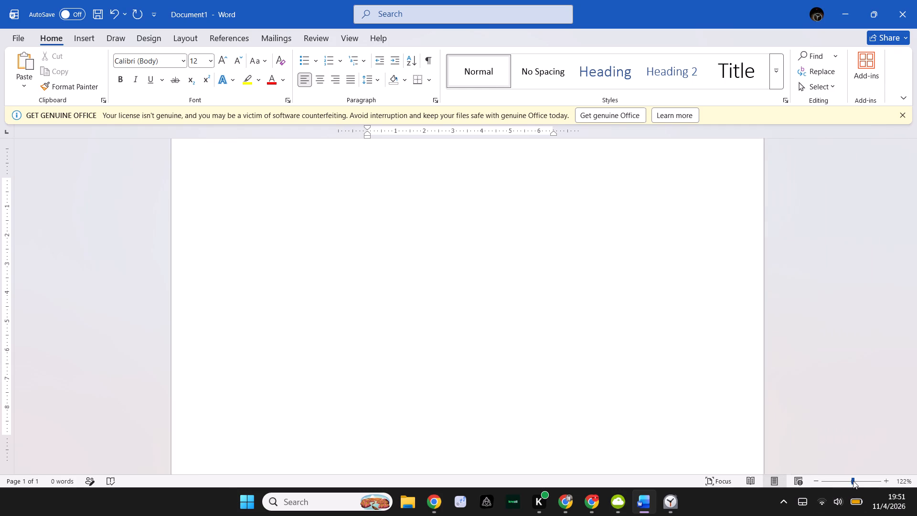
pyautogui.click(849, 481)
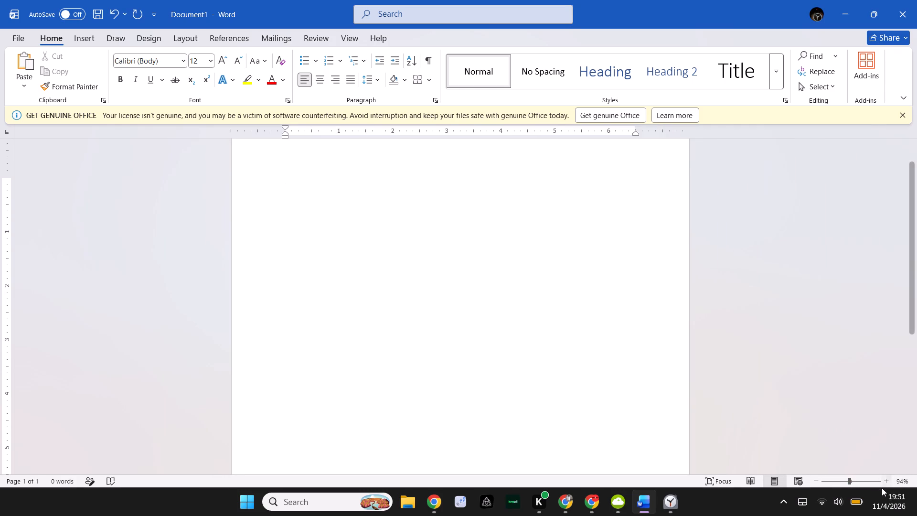
pyautogui.click(888, 480)
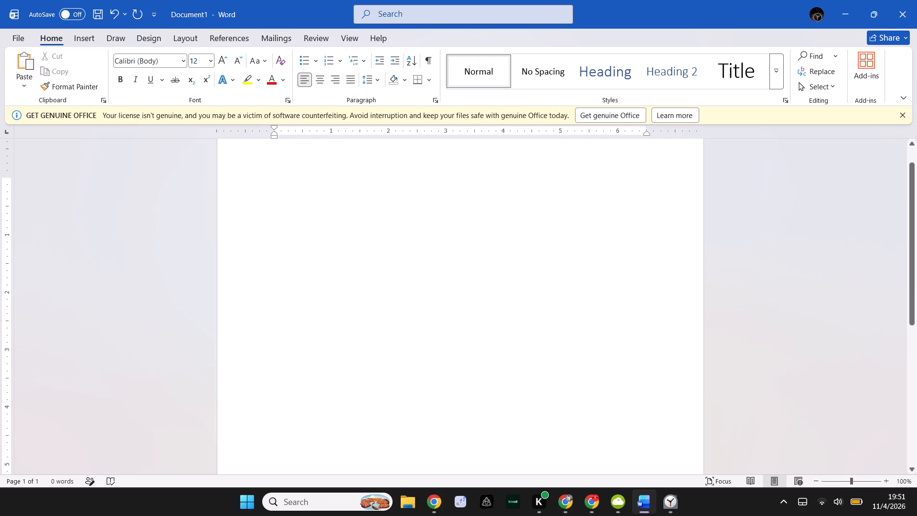
pyautogui.hotkey('ctrl', 'b')
pyautogui.write('MINUTES')
pyautogui.hotkey('shift', ':')
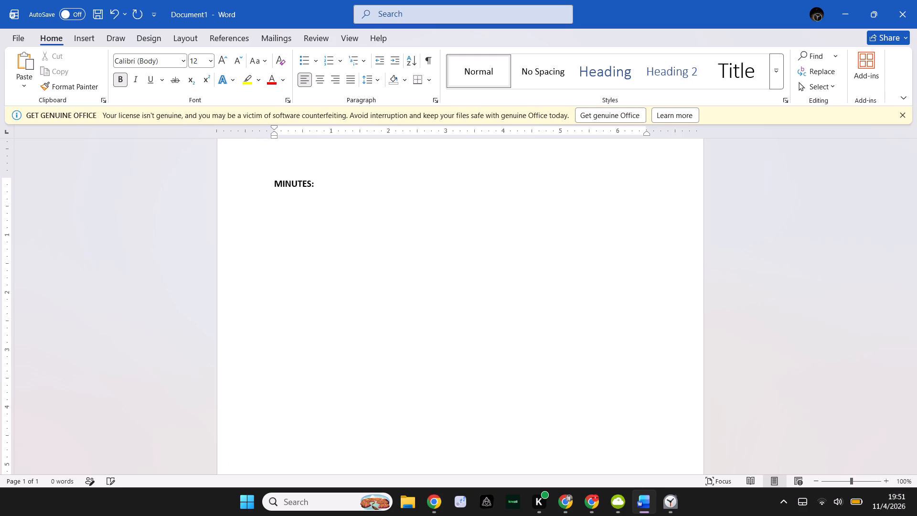
pyautogui.press('space')
pyautogui.write('11')
pyautogui.write('/4/')
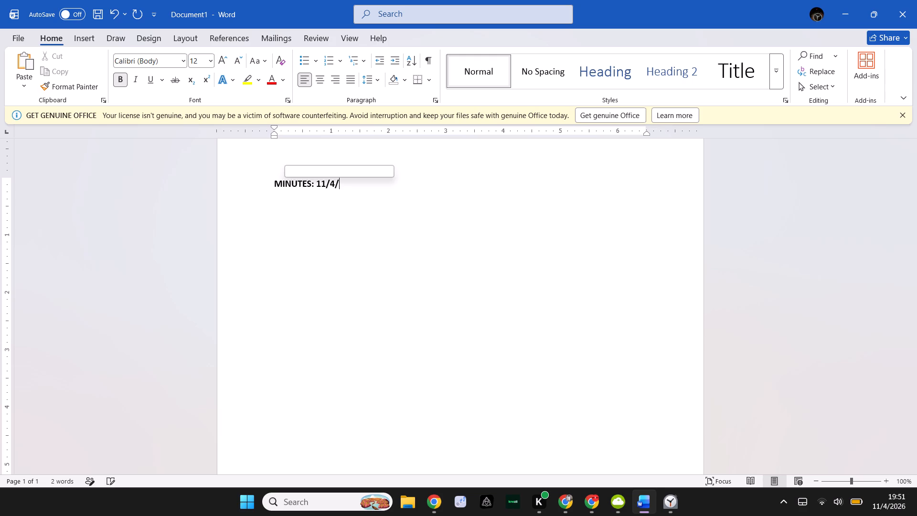
pyautogui.write('2026')
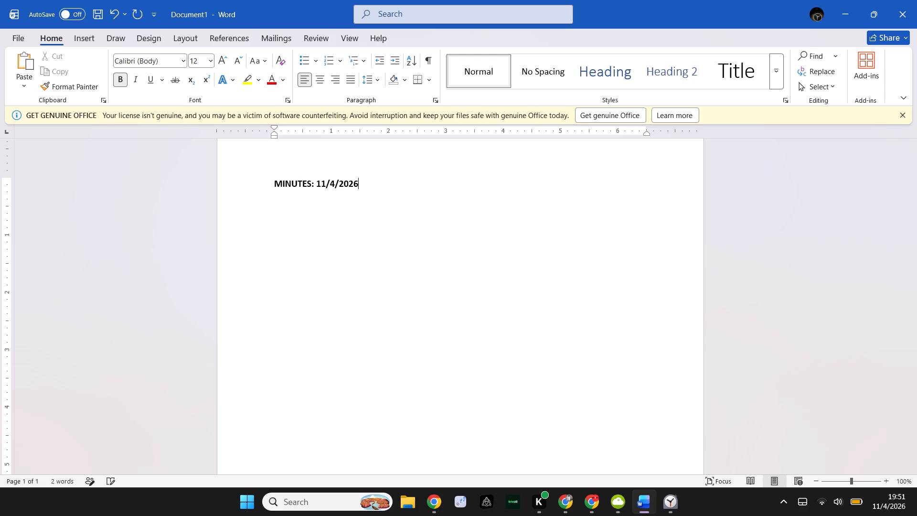
pyautogui.hotkey('shift', 'Return')
# Add the bold line "AGENDA:" directly below the MINUTES heading.
pyautogui.write('AGWNDA')
pyautogui.press('BackSpace')
pyautogui.press('BackSpace')
pyautogui.press('BackSpace')
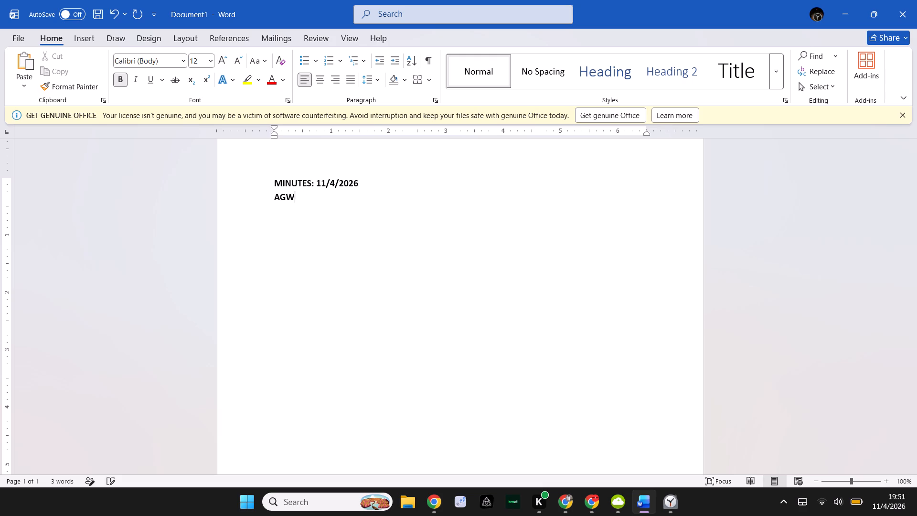
pyautogui.press('BackSpace')
pyautogui.write('ENDA')
pyautogui.hotkey('shift', ':')
pyautogui.hotkey('shift', 'Return')
# Enter "1. MONEY" in bold as the first agenda item below AGENDA:.
pyautogui.write('1.')
pyautogui.press('space')
pyautogui.write('mONEY')
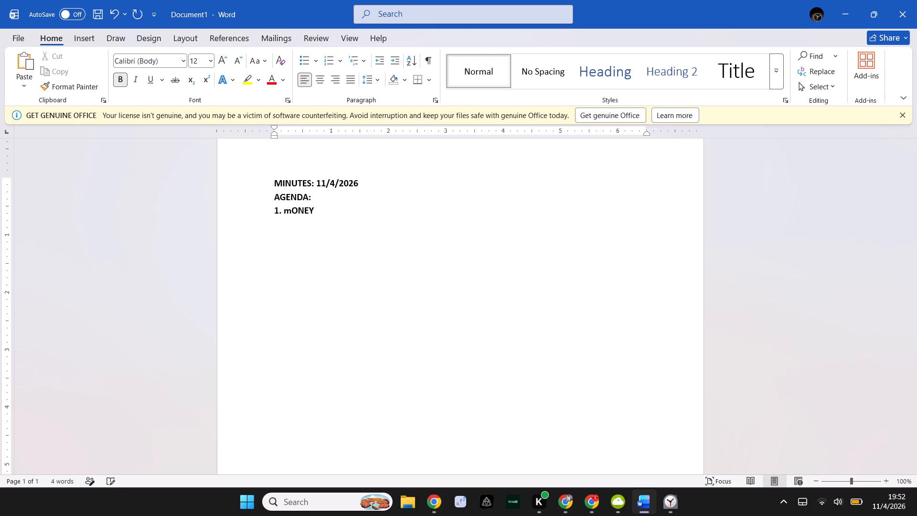
pyautogui.press('BackSpace')
pyautogui.press('BackSpace')
pyautogui.press('BackSpace')
pyautogui.press('BackSpace')
pyautogui.press('BackSpace')
pyautogui.write('MONEY')
pyautogui.press('BackSpace')
pyautogui.press('BackSpace')
pyautogui.press('BackSpace')
pyautogui.press('BackSpace')
pyautogui.write('ONEY')
pyautogui.press('Return')
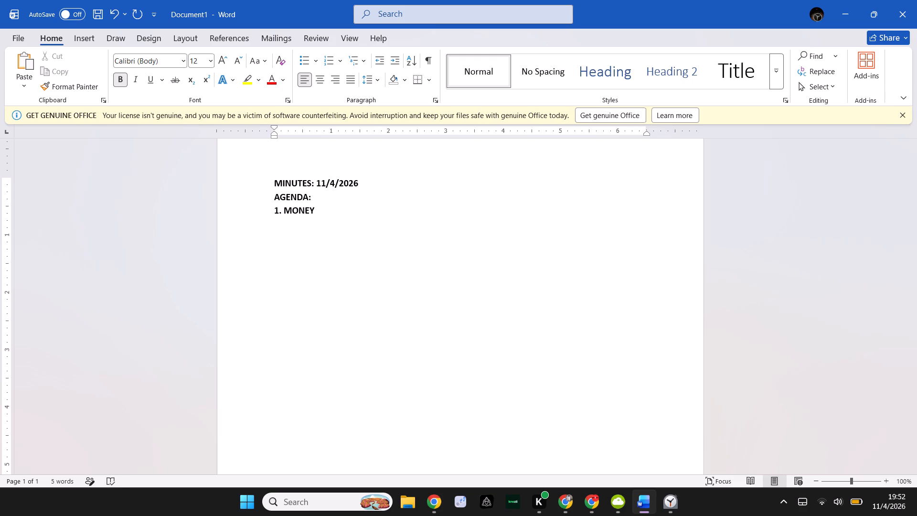
pyautogui.press('BackSpace')
# Insert a blank line between AGENDA: and the "1. MONEY" item.
pyautogui.press('Up')
pyautogui.press('Right')
pyautogui.press('Return')
# Continue from MONEY as an automatic numbered list and add "TRUST" as the second item.
pyautogui.press('Right')
pyautogui.press('Right')
pyautogui.press('Right')
pyautogui.press('Right')
pyautogui.press('Right')
pyautogui.press('Right')
pyautogui.press('Right')
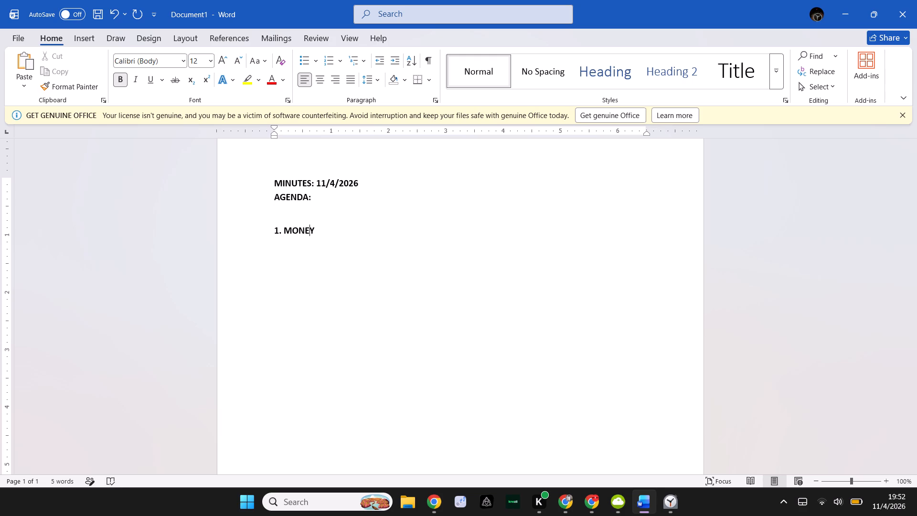
pyautogui.press('Right')
pyautogui.press('Return')
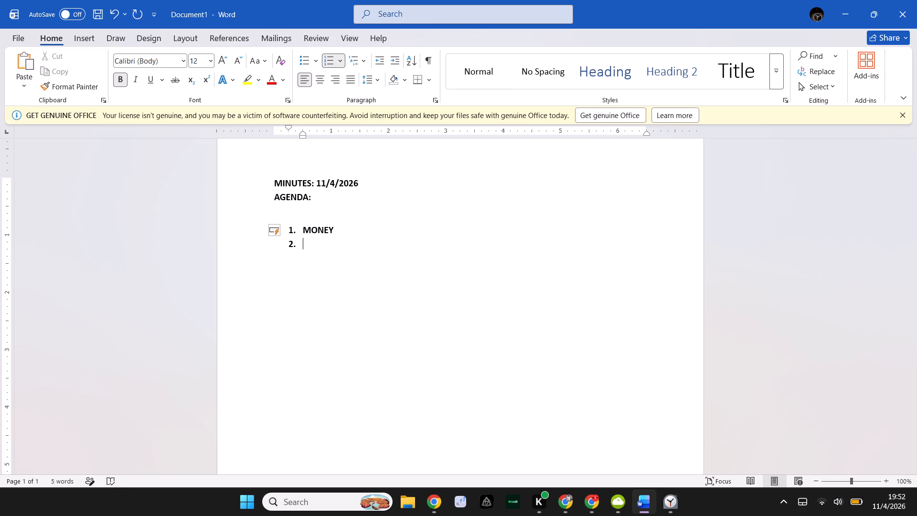
pyautogui.write('TRUST')
pyautogui.hotkey('shift', 'Return')
pyautogui.press('BackSpace')
pyautogui.press('BackSpace')
pyautogui.press('t')
pyautogui.press('Return')
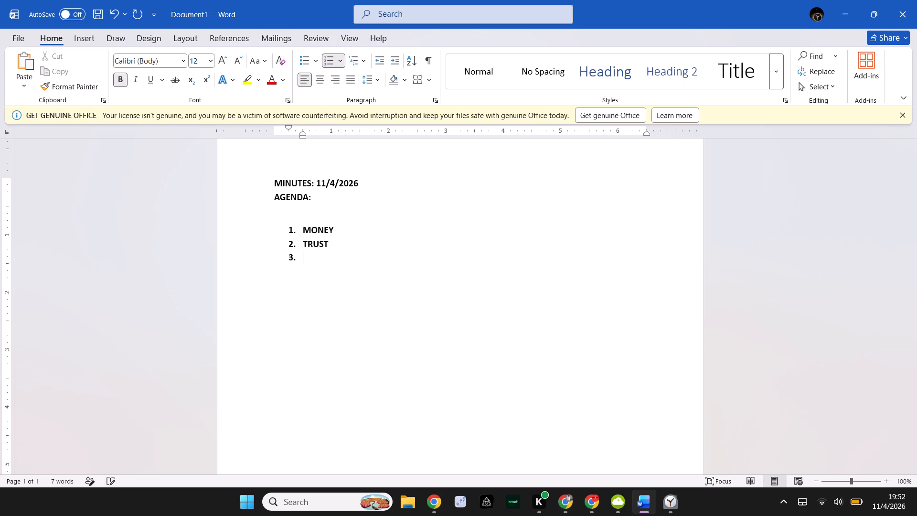
# Add "QUARTERS" as the third agenda item, followed by a blank line.
pyautogui.write('QUATER')
pyautogui.press('s')
pyautogui.hotkey('shift', 'Return')
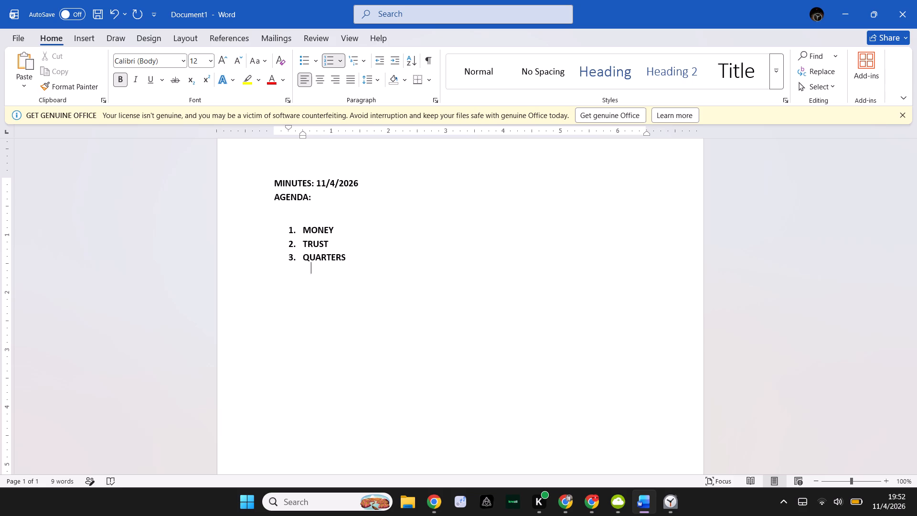
pyautogui.hotkey('shift', 'Return')
pyautogui.hotkey('shift', 'Return')
pyautogui.press('BackSpace')
# Remove the blank lines after QUARTERS and add "AOB" as the fourth item of the numbered agenda.
pyautogui.press('BackSpace')
pyautogui.press('BackSpace')
pyautogui.press('Return')
pyautogui.press('Return')
pyautogui.press('Return')
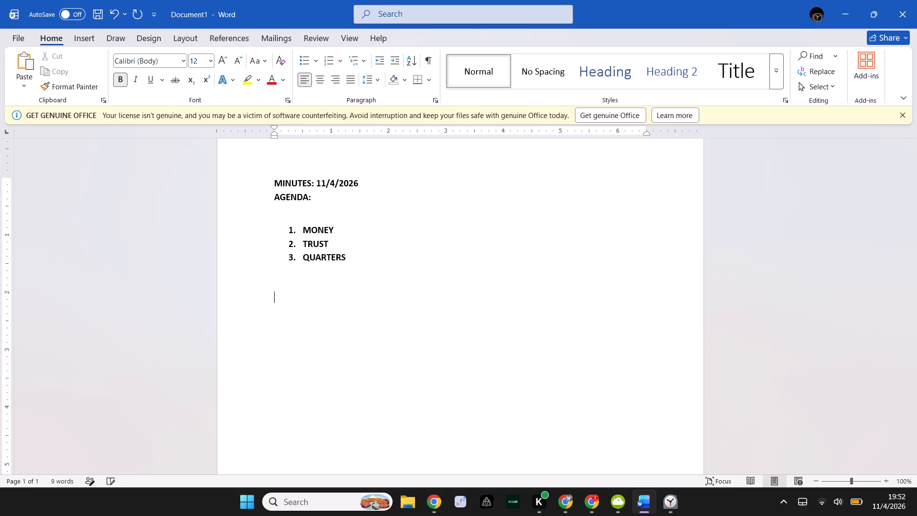
pyautogui.press('BackSpace')
pyautogui.press('BackSpace')
pyautogui.press('BackSpace')
pyautogui.press('s')
pyautogui.press('Return')
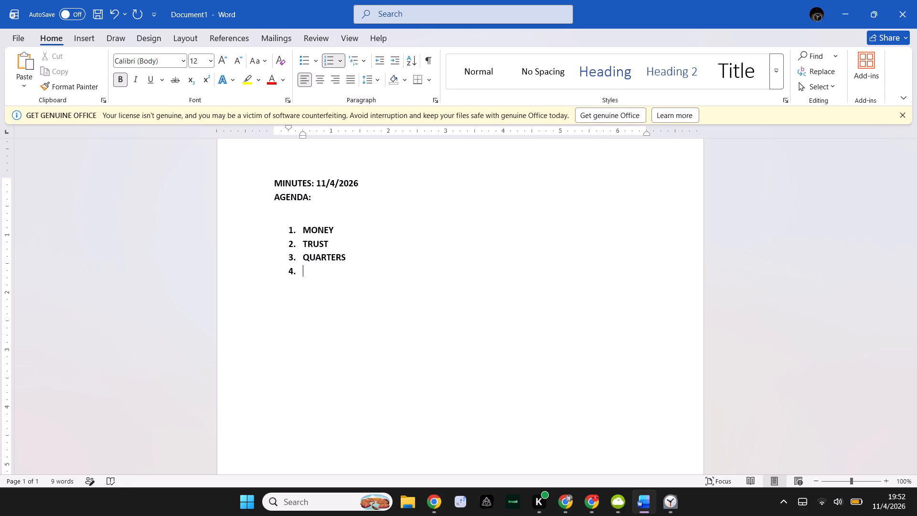
pyautogui.write('AOB')
# Insert several blank lines below AOB and end the numbered list, returning to an unindented Normal paragraph.
pyautogui.hotkey('shift', 'Return')
pyautogui.hotkey('shift', 'Return')
pyautogui.hotkey('shift', 'Return')
pyautogui.hotkey('shift', 'Return')
pyautogui.press('BackSpace')
pyautogui.press('BackSpace')
pyautogui.press('Return')
pyautogui.press('Return')
pyautogui.press('Return')
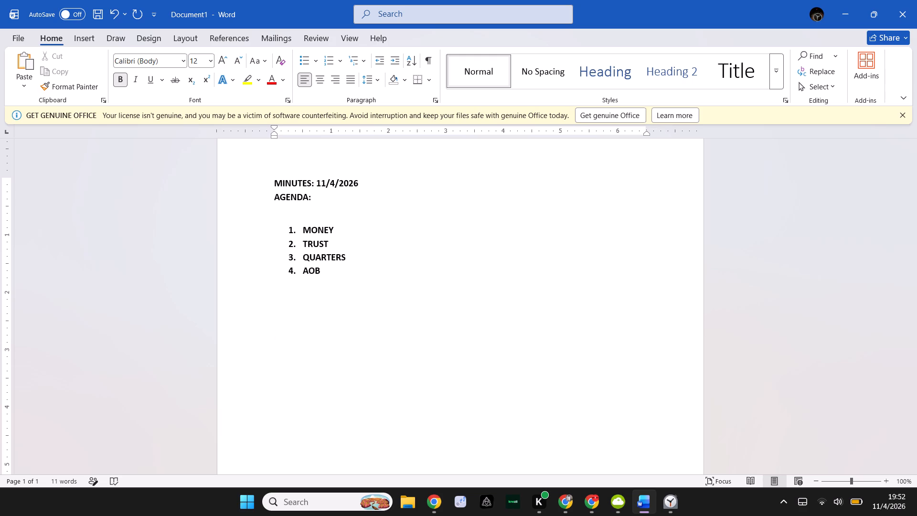
# Enter the bold section heading "1.MONEY" below the agenda, with only the word MONEY underlined, followed by a new line.
pyautogui.press('1')
pyautogui.press('.')
pyautogui.hotkey('ctrl', 'b')
pyautogui.hotkey('ctrl', 'u')
pyautogui.hotkey('ctrl', 'b')
pyautogui.write('mO')
pyautogui.press('BackSpace')
pyautogui.press('BackSpace')
pyautogui.write('MONEY')
pyautogui.hotkey('shift', 'Return')
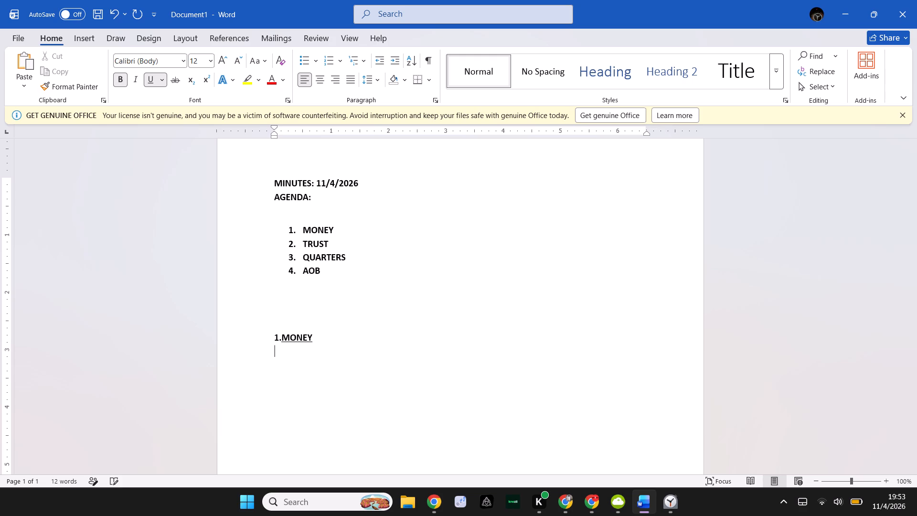
# Start the first point under the MONEY heading as "1.Online - Freelancing" without bold or underline.
pyautogui.hotkey('ctrl', 'b')
pyautogui.hotkey('ctrl', 'u')
pyautogui.write('1.')
pyautogui.press('o')
pyautogui.press('n')
pyautogui.press('BackSpace')
pyautogui.press('n')
pyautogui.press('BackSpace')
pyautogui.write('nline -')
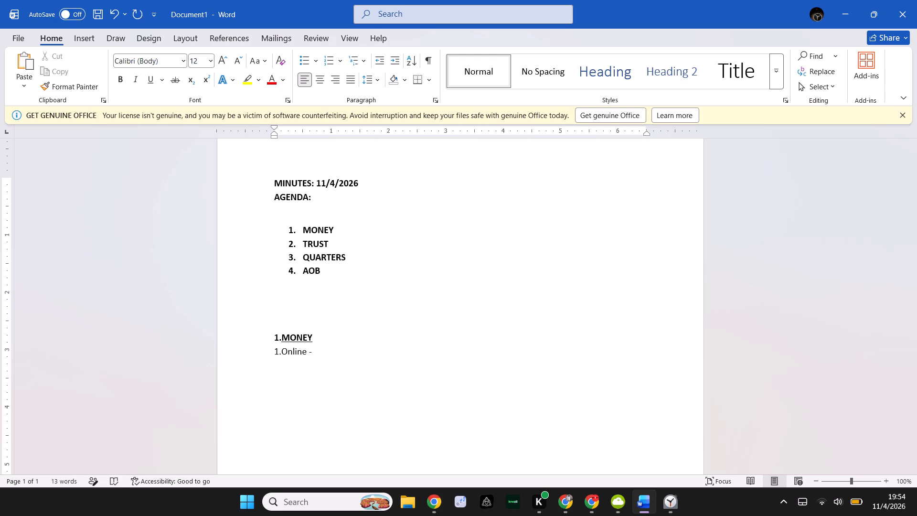
pyautogui.press('space')
pyautogui.write('Freelancing')
# Add ", Reddit" after Freelancing in the Online point, with a space after the comma.
pyautogui.press(',')
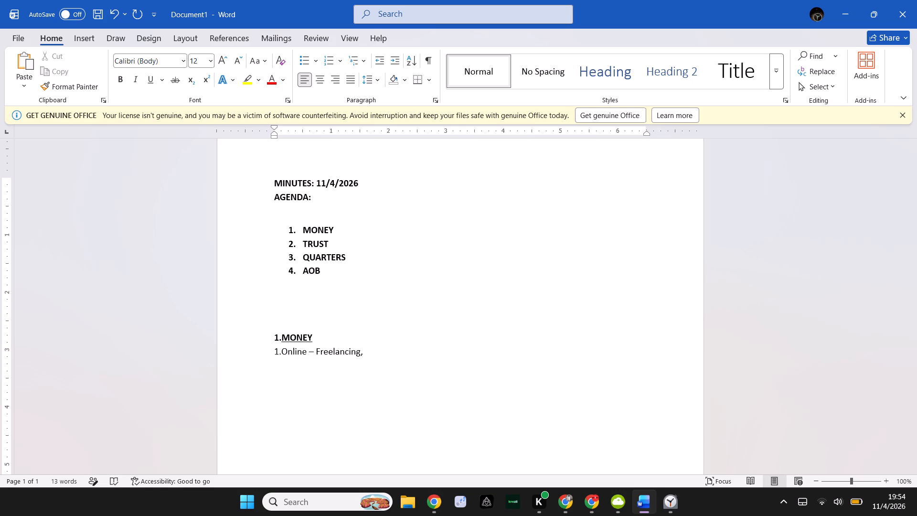
pyautogui.write('eddit')
pyautogui.press('Left')
pyautogui.press('Left')
pyautogui.press('Left')
pyautogui.press('Left')
pyautogui.press('Left')
pyautogui.press('Left')
pyautogui.press('space')
pyautogui.press('Right')
pyautogui.press('Right')
pyautogui.press('Right')
pyautogui.press('Right')
pyautogui.press('Right')
pyautogui.press('Right')
# Complete the Online point with ", AI gigs, Ego centric roles.".
pyautogui.write(', AI')
pyautogui.press('space')
pyautogui.write('gigs')
pyautogui.press(',')
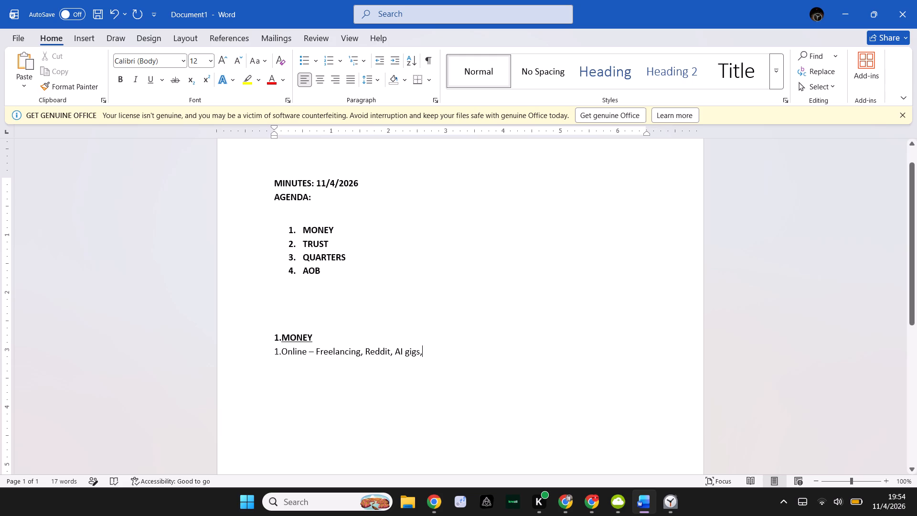
pyautogui.press('space')
pyautogui.write('Ego centric roles')
pyautogui.press(',')
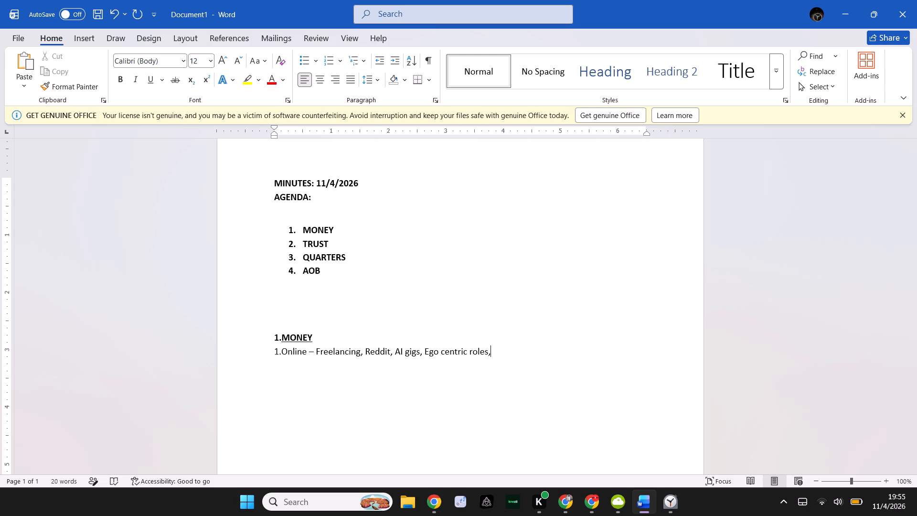
pyautogui.press('BackSpace')
pyautogui.press('.')
pyautogui.press('Right')
# Add "2. SMB" on a new line as the second point under MONEY.
pyautogui.hotkey('shift', 'Return')
pyautogui.write('SMB')
pyautogui.press('Left')
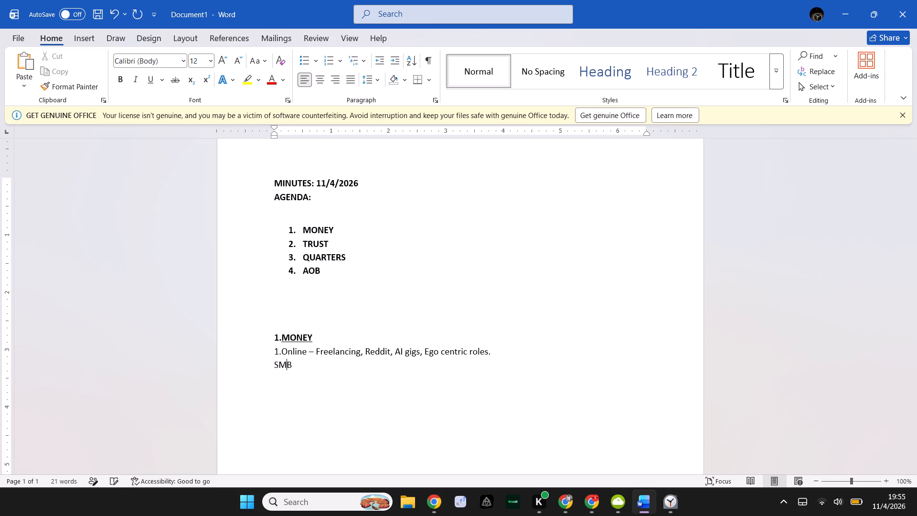
pyautogui.press('Left')
pyautogui.press('Left')
pyautogui.write('2.')
pyautogui.press('space')
pyautogui.press('Right')
pyautogui.press('Right')
pyautogui.press('Right')
# Insert a blank line between the underlined MONEY heading and its first point.
pyautogui.press('Up')
pyautogui.press('Up')
pyautogui.press('Right')
pyautogui.press('Right')
pyautogui.hotkey('shift', 'Return')
# Extend the SMB point under MONEY with a dash and "selling to comrades".
pyautogui.press('Down')
pyautogui.press('Right')
pyautogui.press('Right')
pyautogui.press('Right')
pyautogui.press('Right')
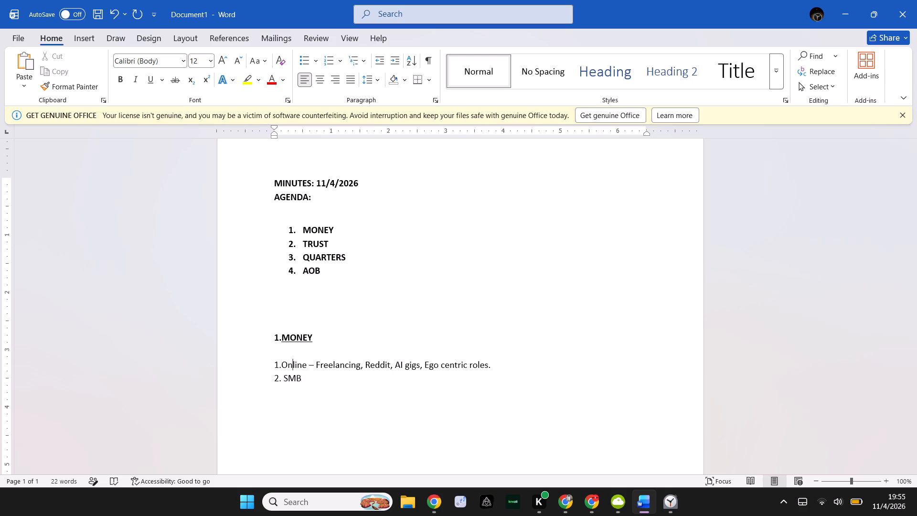
pyautogui.press('Down')
pyautogui.press('Right')
pyautogui.press('space')
pyautogui.write('-')
pyautogui.press('space')
pyautogui.write('selling')
pyautogui.press('space')
pyautogui.write('to com')
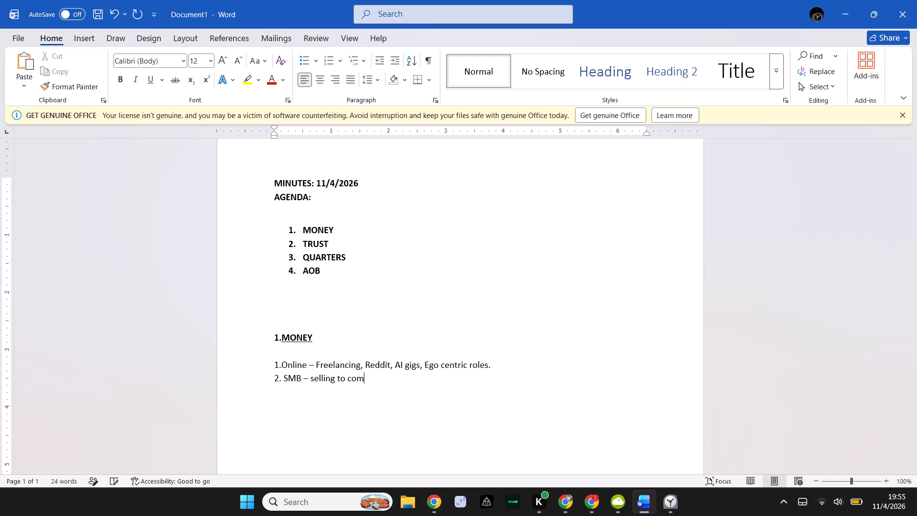
pyautogui.write('rade')
pyautogui.press('s')
# Complete the SMB point with a dash and the examples "Avocado, Ngumu.".
pyautogui.press('space')
pyautogui.write('-')
pyautogui.press('space')
pyautogui.write('Avocado, n')
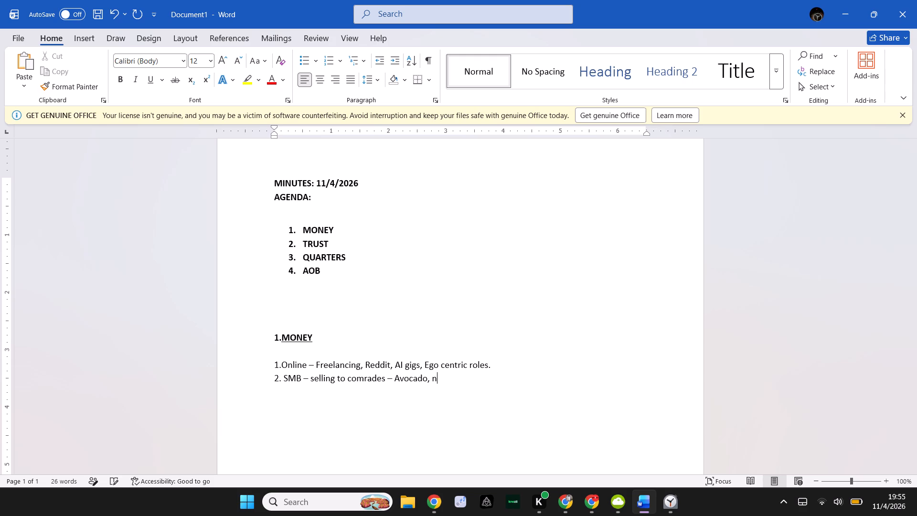
pyautogui.press('BackSpace')
pyautogui.write('Ngumu')
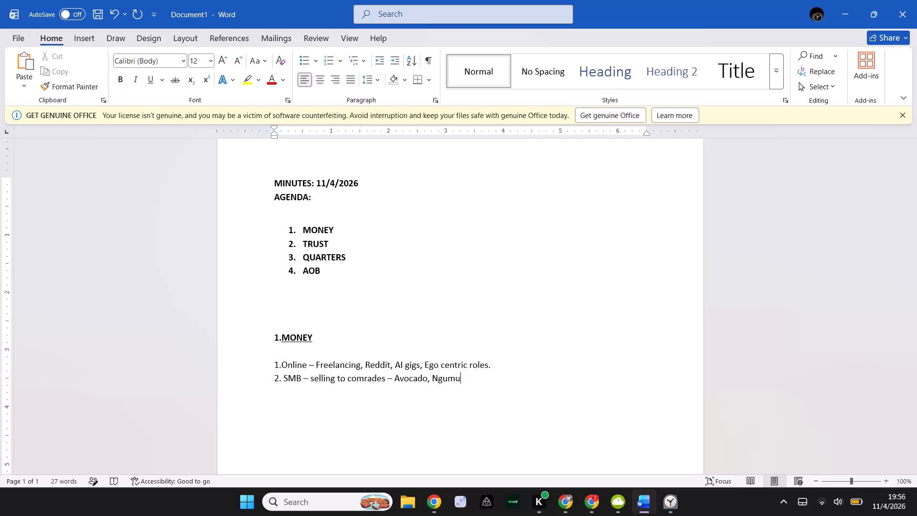
pyautogui.press('space')
pyautogui.write('etc')
pyautogui.press('BackSpace')
pyautogui.press('BackSpace')
pyautogui.press('BackSpace')
pyautogui.press('BackSpace')
pyautogui.press('.')
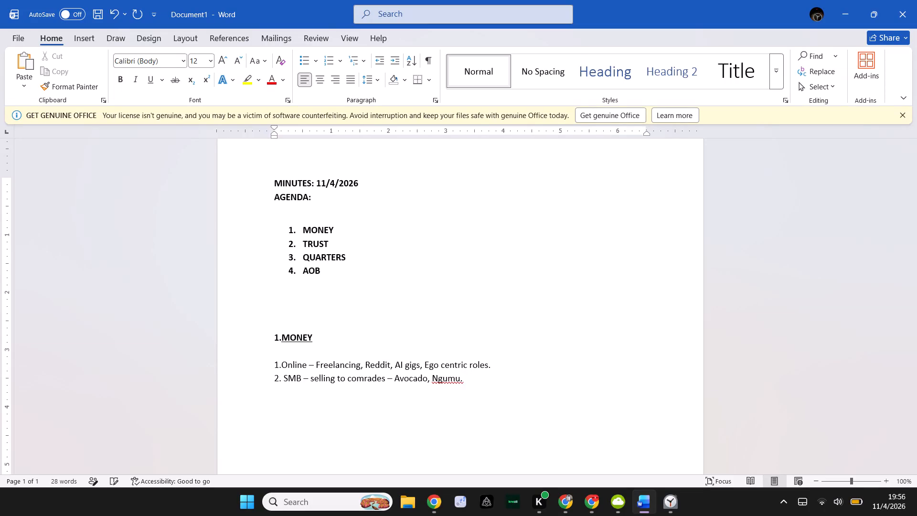
# Add "3.Consulting" on a new line as the third point under MONEY.
pyautogui.hotkey('shift', 'Return')
pyautogui.write('3.')
pyautogui.write('ONSUL')
pyautogui.press('BackSpace')
pyautogui.press('BackSpace')
pyautogui.press('BackSpace')
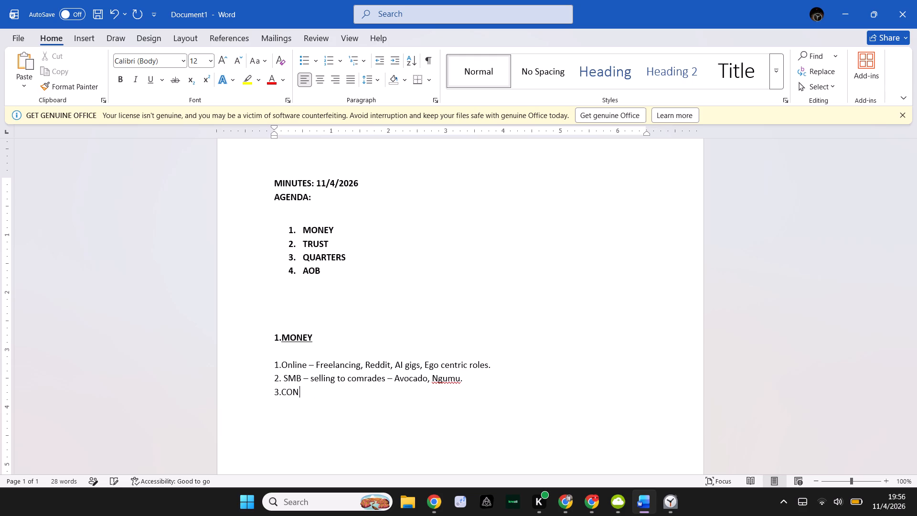
pyautogui.press('BackSpace')
pyautogui.press('BackSpace')
pyautogui.write('onsulting')
# Insert a space between "3." and "Consulting" in the third point.
pyautogui.press('Left')
pyautogui.press('Left')
pyautogui.press('Left')
pyautogui.press('Left')
pyautogui.press('Left')
pyautogui.press('Left')
pyautogui.press('Left')
pyautogui.press('Left')
pyautogui.press('Left')
pyautogui.press('Left')
pyautogui.press('space')
pyautogui.press('Right')
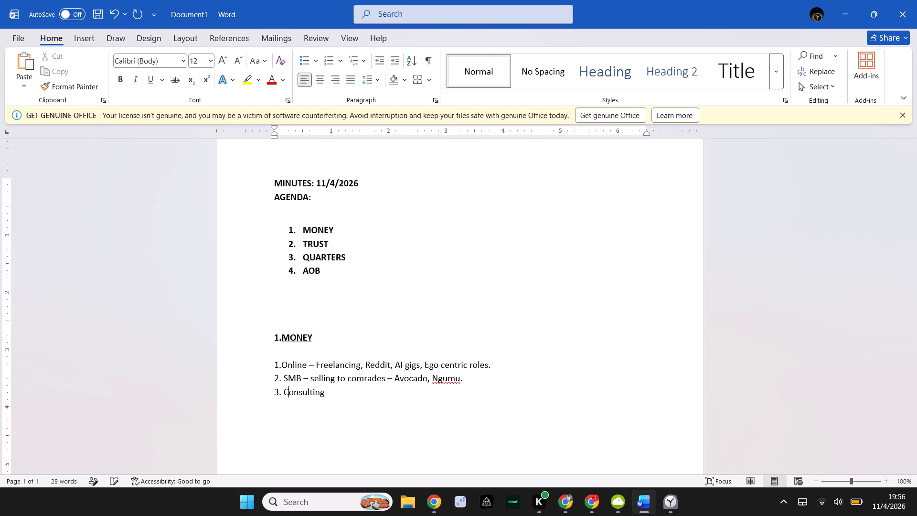
# Add "4. Marketing" on a new line below the Consulting point.
pyautogui.press('Down')
pyautogui.press('Down')
pyautogui.press('Right')
pyautogui.press('Right')
pyautogui.press('Right')
pyautogui.press('Right')
pyautogui.press('Right')
pyautogui.press('Right')
pyautogui.press('Right')
pyautogui.press('Right')
pyautogui.press('Right')
pyautogui.press('Right')
pyautogui.hotkey('shift', 'Return')
pyautogui.write('4. Marketing')
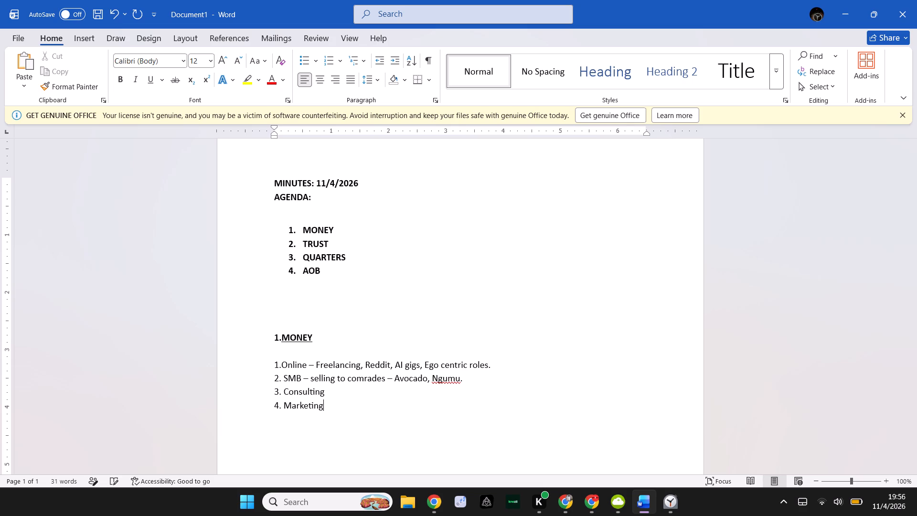
# Add "5. Startups" on a new line as the fifth point under MONEY.
pyautogui.hotkey('shift', 'Return')
pyautogui.write('5. Start')
pyautogui.write('ups')
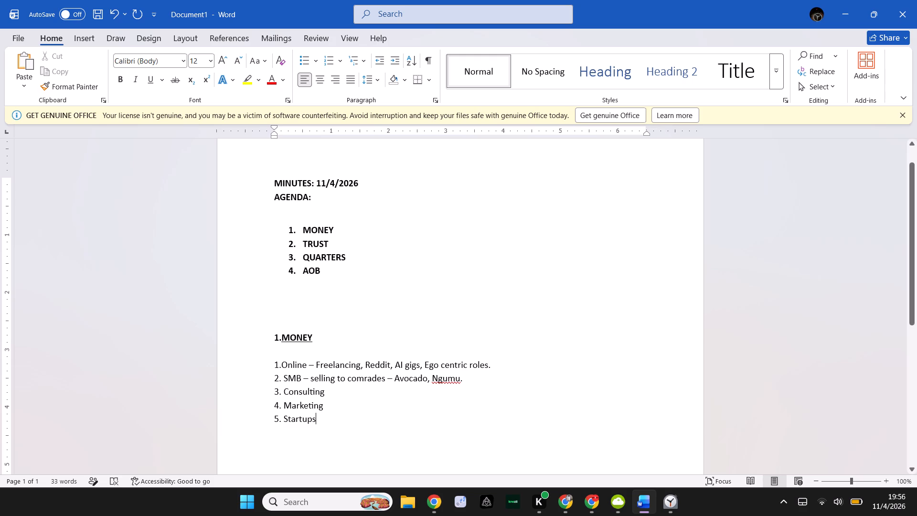
# Extend the Marketing point with a dash and "Events, Ethereal agency".
pyautogui.click(342, 405)
pyautogui.press('space')
pyautogui.write('-')
pyautogui.press('space')
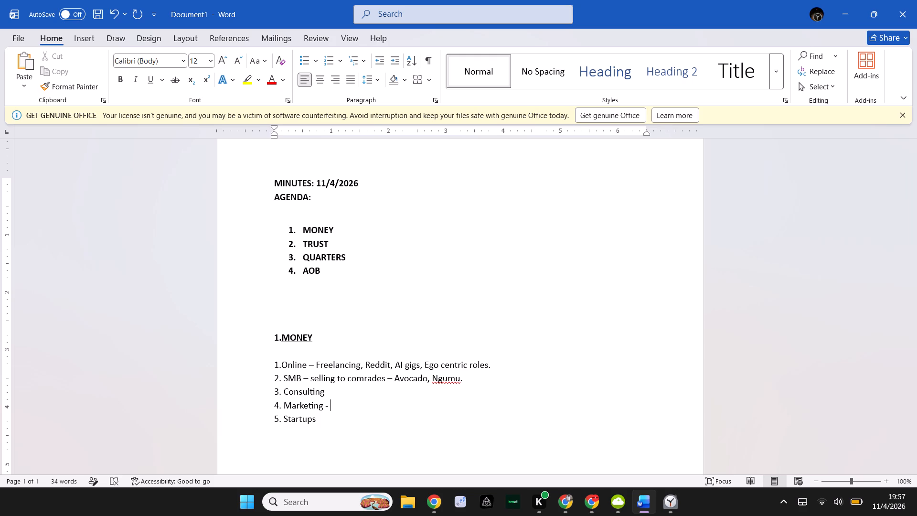
pyautogui.write('Events')
pyautogui.write(',')
pyautogui.press('space')
pyautogui.hotkey('shift', 'e')
pyautogui.write('ther')
pyautogui.write('eal agency')
# Extend the Consulting point with a dash and "NGOs".
pyautogui.press('Up')
pyautogui.press('space')
pyautogui.write('- NGOs')
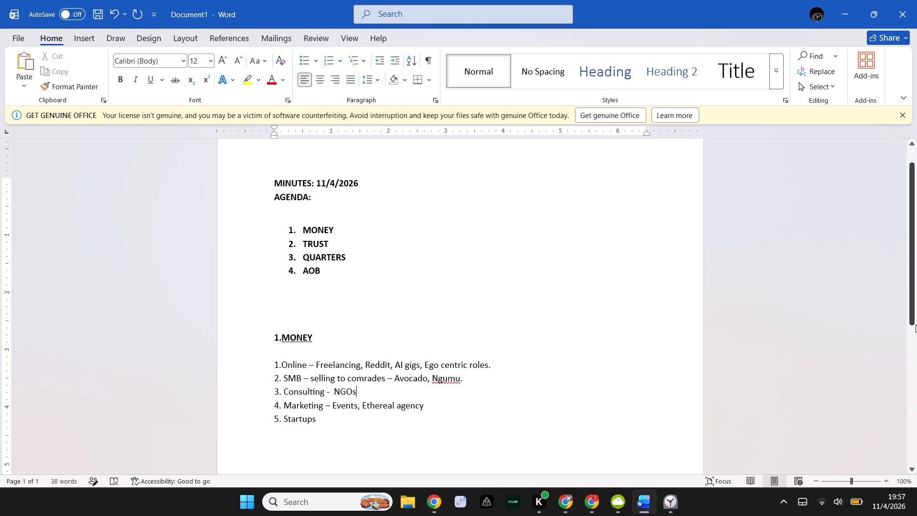
# Start the second agenda heading with a bold, underlined "2." below the Startups point, leaving one blank line between them.
pyautogui.moveTo(916, 316); pyautogui.dragTo(916, 386)
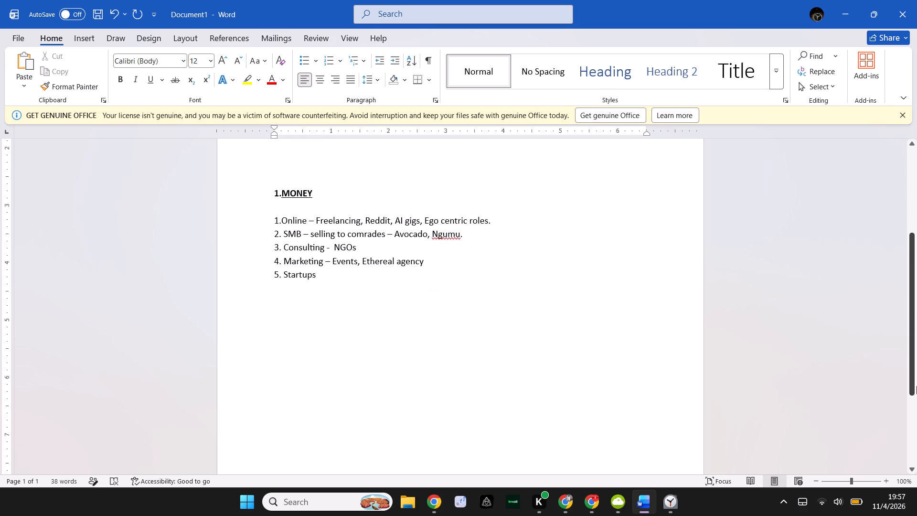
pyautogui.click(362, 282)
pyautogui.hotkey('shift', 'Return')
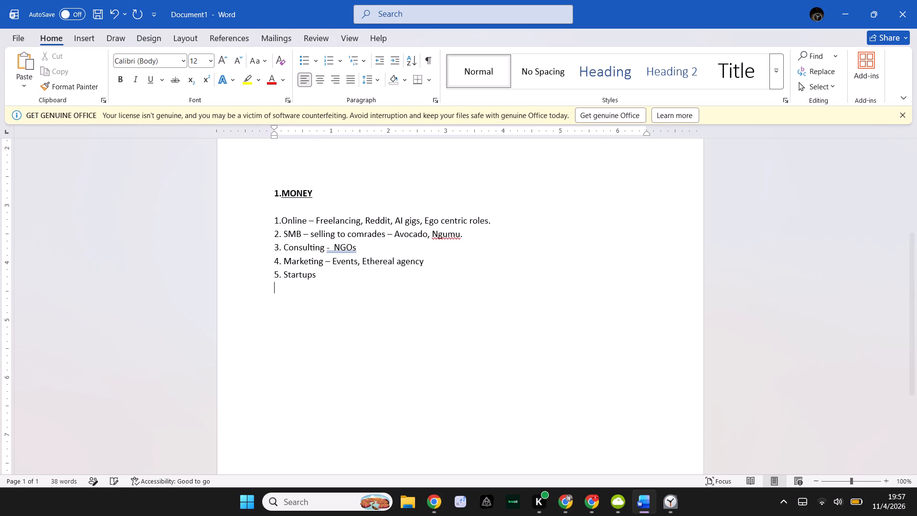
pyautogui.write('2.')
pyautogui.press('BackSpace')
pyautogui.press('BackSpace')
pyautogui.hotkey('shift', 'Return')
pyautogui.hotkey('ctrl', 'b')
pyautogui.hotkey('ctrl', 'u')
pyautogui.write('2.')
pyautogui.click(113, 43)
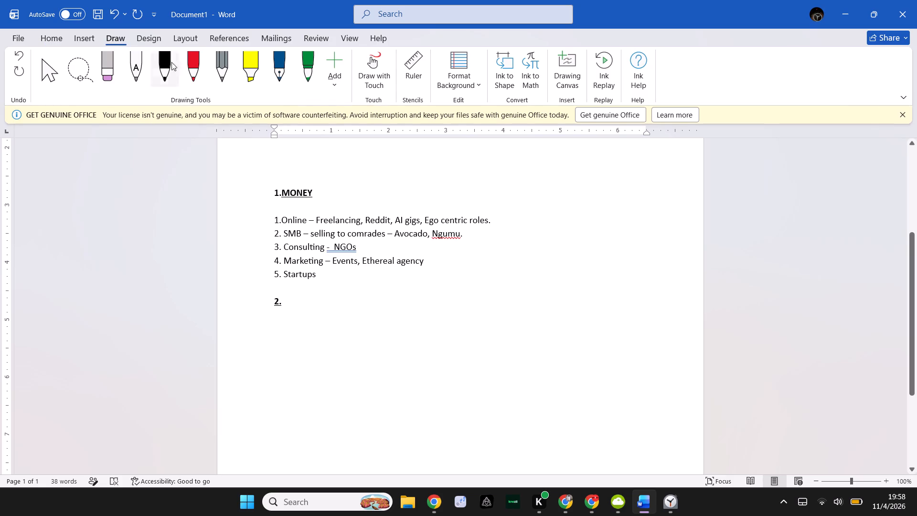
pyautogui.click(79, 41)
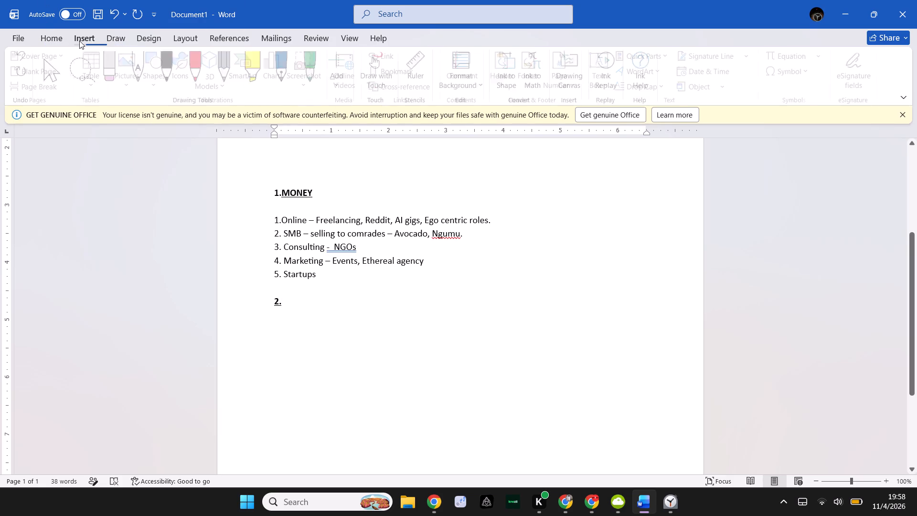
# Add two line breaks after the Startups point and insert a table with 5 columns and 6 rows above the "2." heading.
pyautogui.click(100, 59)
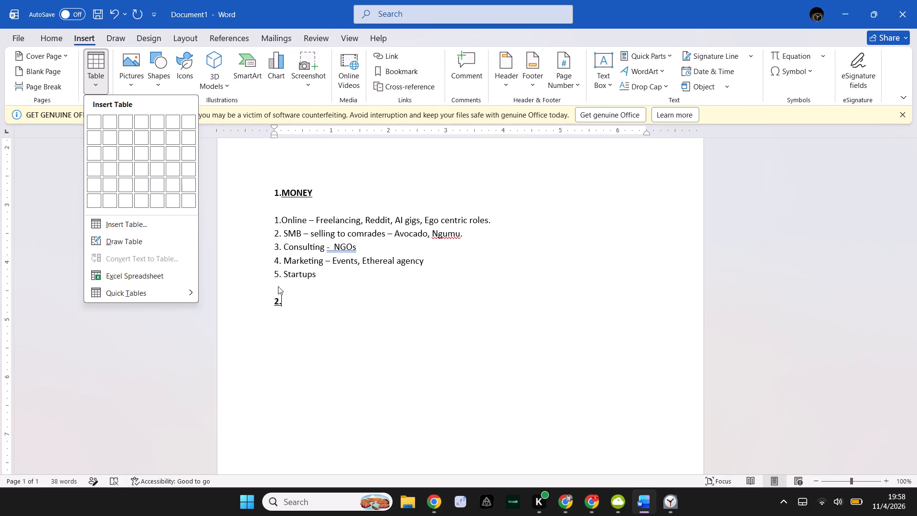
pyautogui.moveTo(278, 286); pyautogui.dragTo(321, 275)
pyautogui.click(321, 275)
pyautogui.hotkey('shift', 'Return')
pyautogui.hotkey('shift', 'Return')
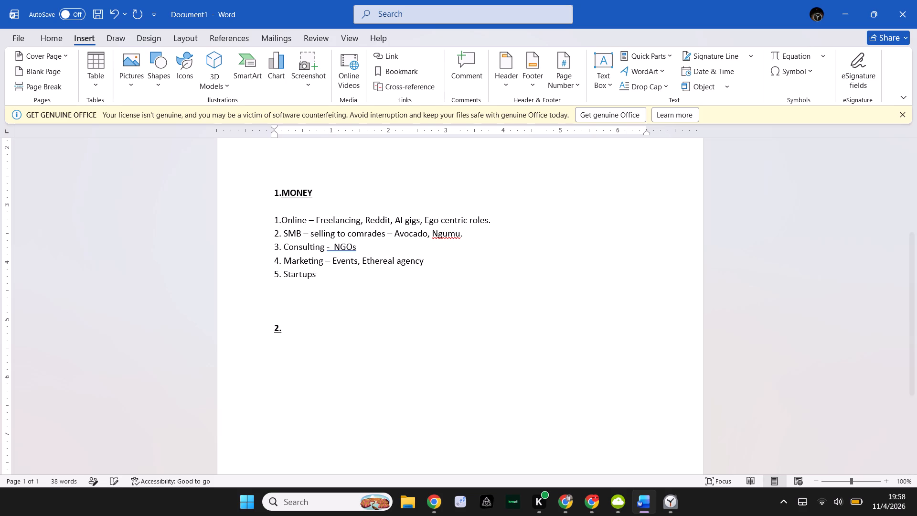
pyautogui.click(103, 59)
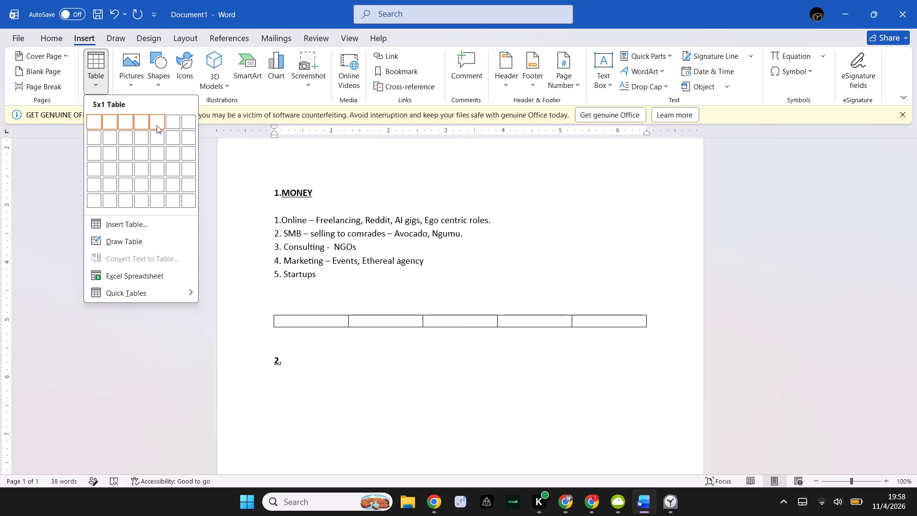
pyautogui.click(155, 202)
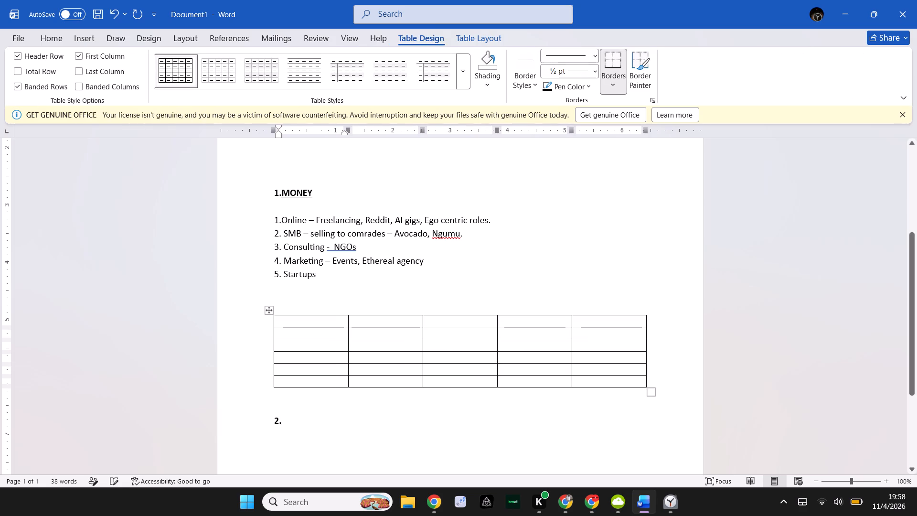
# Fill the table's header row with "Avatar", "Pain", "Purchasing power", "Growing market" and "Ease of access".
pyautogui.click(298, 319)
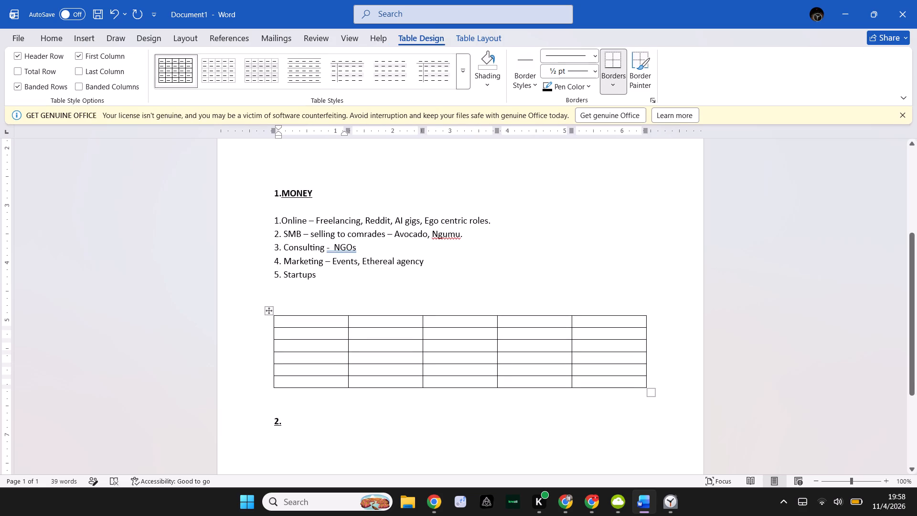
pyautogui.write('Avatar')
pyautogui.press('Right')
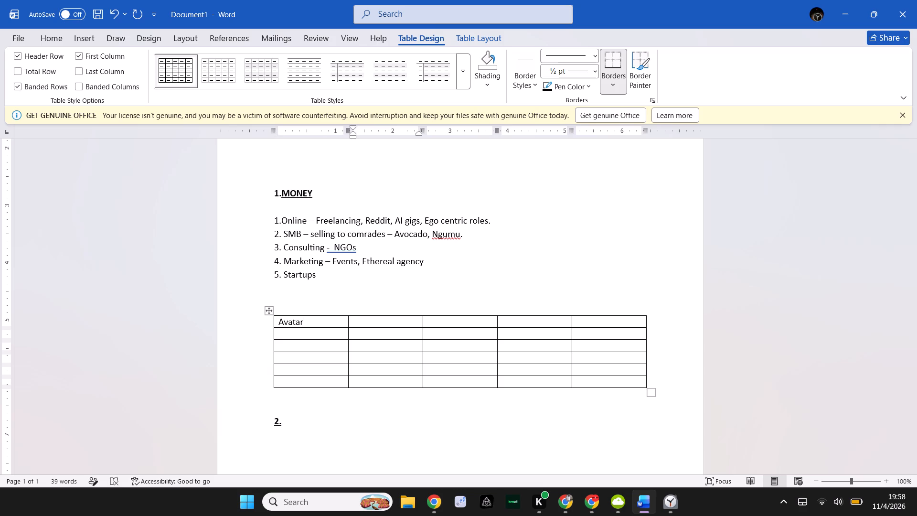
pyautogui.write('Pain')
pyautogui.press('Right')
pyautogui.write('Purchasing power')
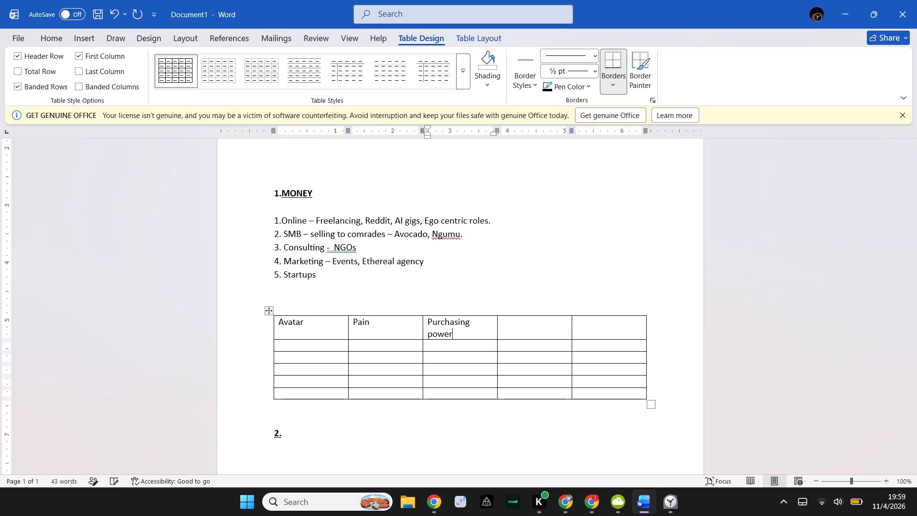
pyautogui.press('Right')
pyautogui.write('Growing market')
pyautogui.press('Right')
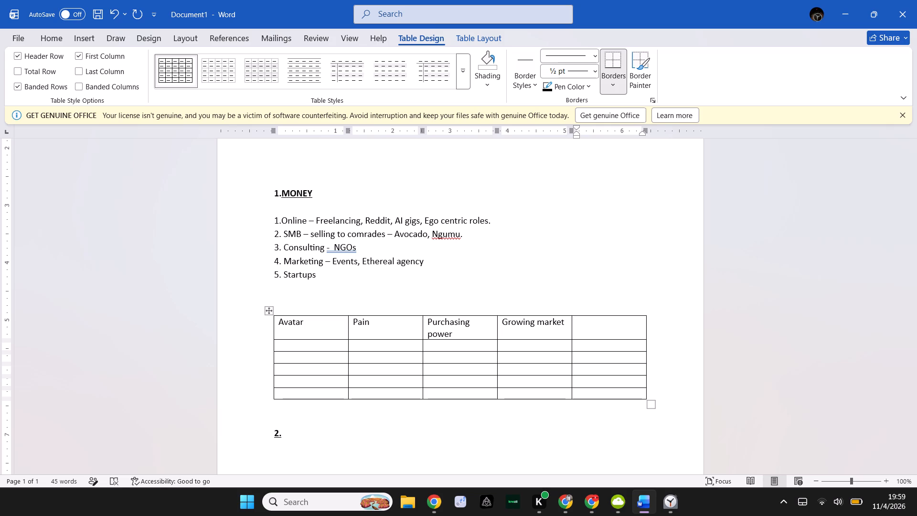
pyautogui.write('Eas')
pyautogui.press('space')
pyautogui.press('BackSpace')
pyautogui.write('e of access')
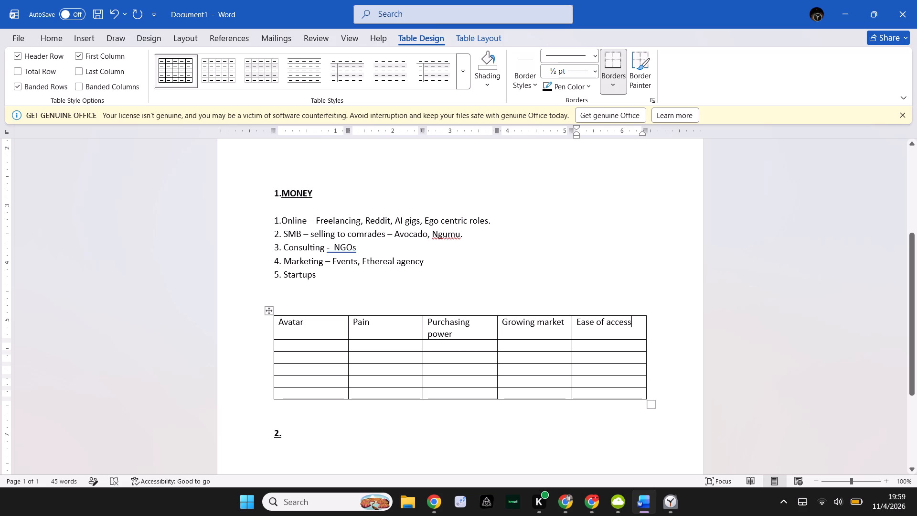
# Enter "SMB" in the Avatar column of the first row below the header, and move on to that row's Pain cell.
pyautogui.click(308, 346)
pyautogui.write('SMB')
pyautogui.press('Right')
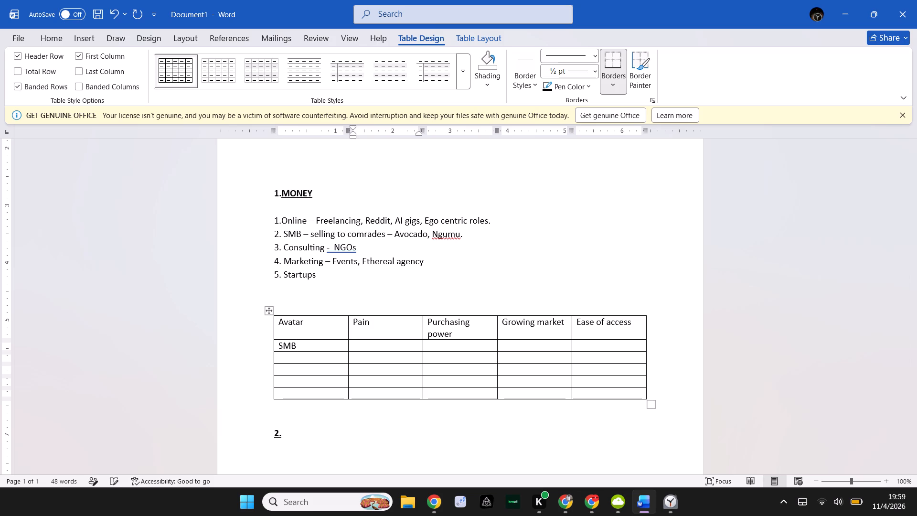
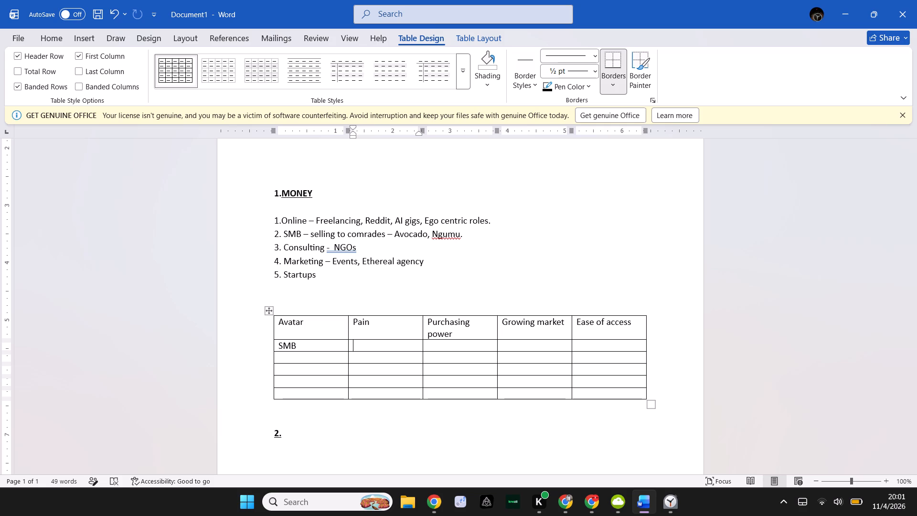
# Enter 3 for Pain and 10 for Purchasing power in the SMB row.
pyautogui.press('3')
pyautogui.click(469, 349)
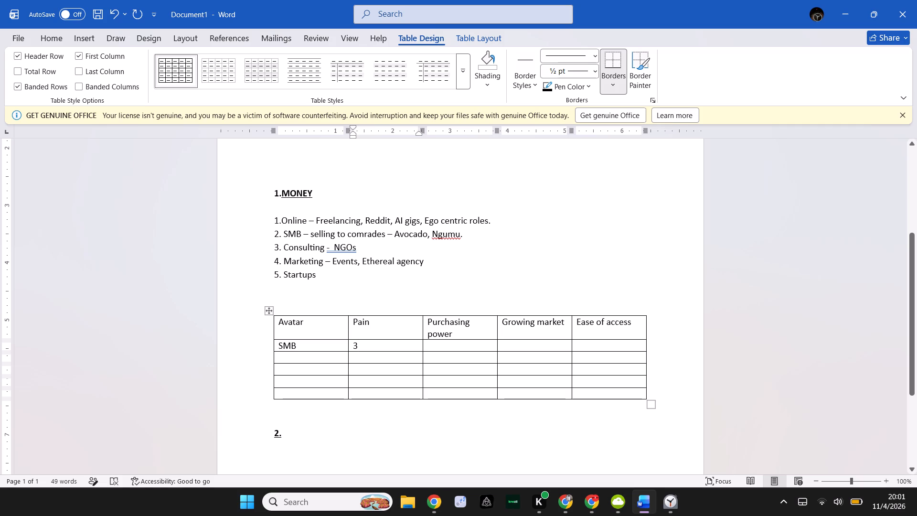
pyautogui.press('1')
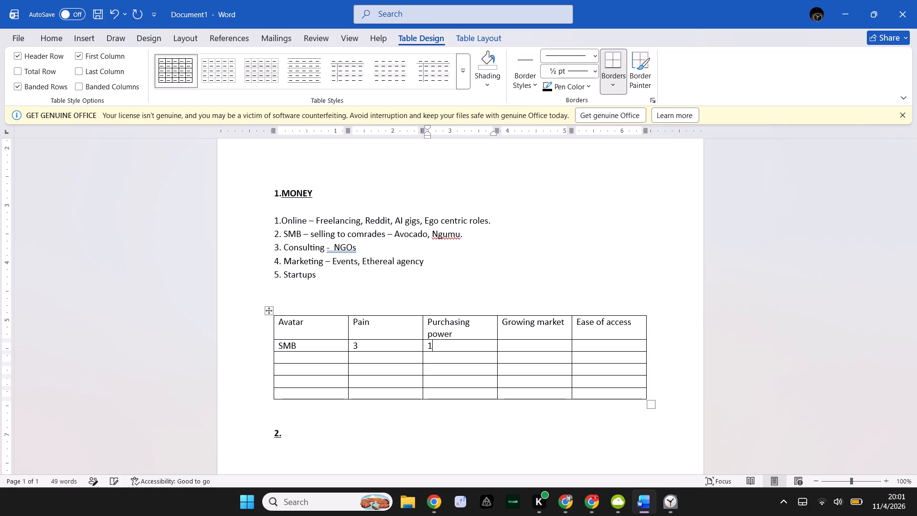
pyautogui.press('0')
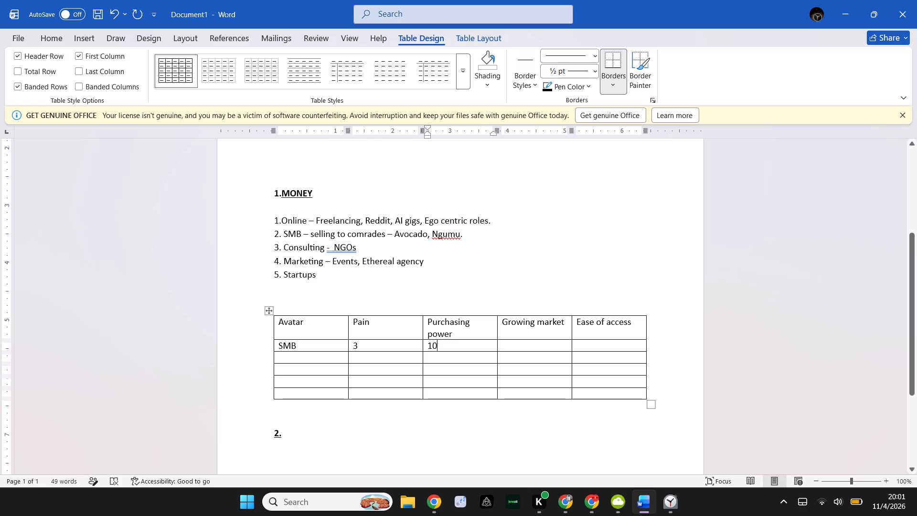
# Extend the Pain column header to read "Pain/problem".
pyautogui.click(373, 323)
pyautogui.press('/')
pyautogui.write('problem')
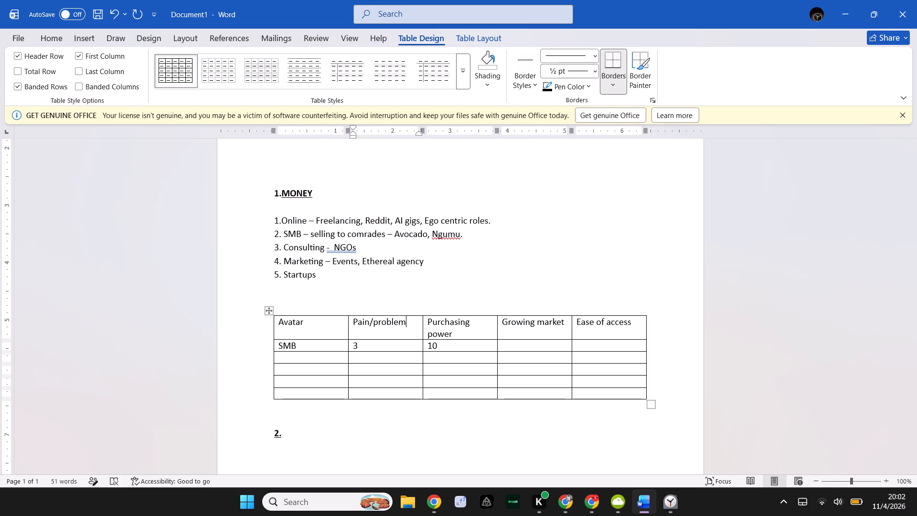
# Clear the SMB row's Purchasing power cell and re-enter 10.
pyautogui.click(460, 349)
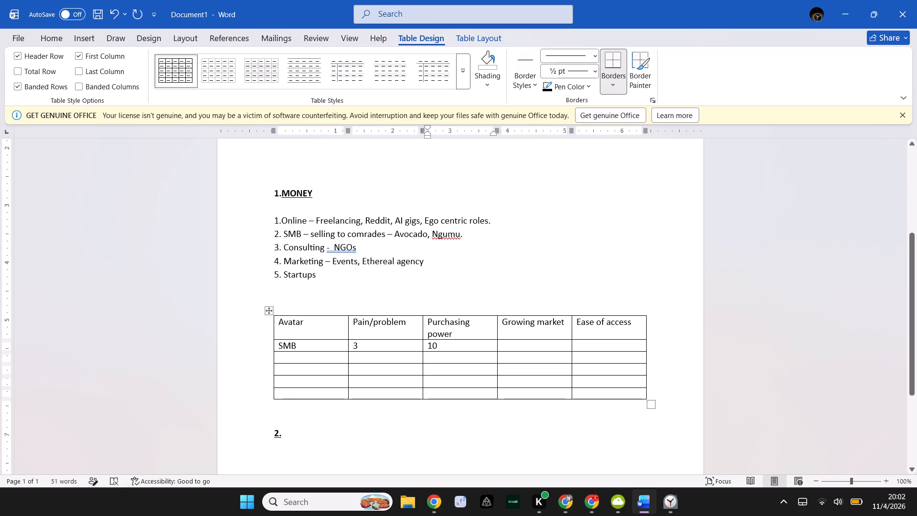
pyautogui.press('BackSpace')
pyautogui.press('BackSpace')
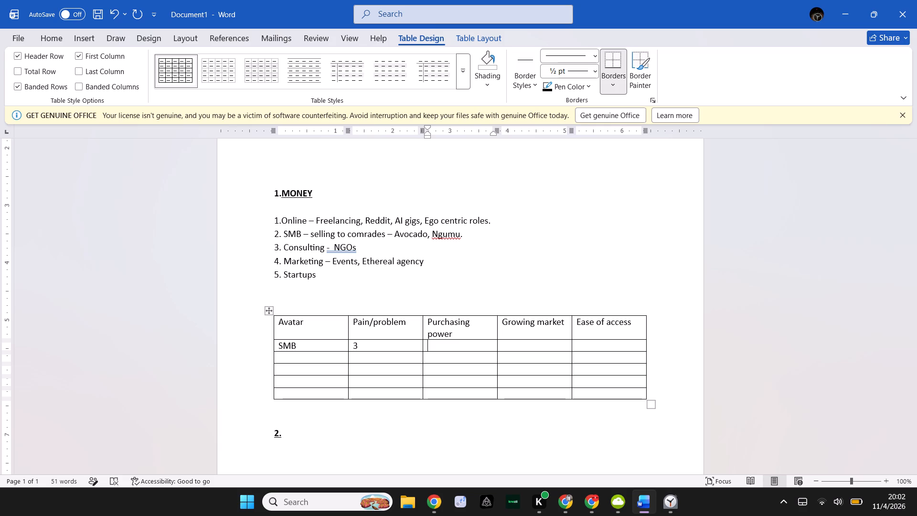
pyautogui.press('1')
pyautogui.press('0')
# Fill the row below SMB with "Iphone 18" as the avatar, 10 for Pain/problem and 1 for Purchasing power.
pyautogui.click(313, 357)
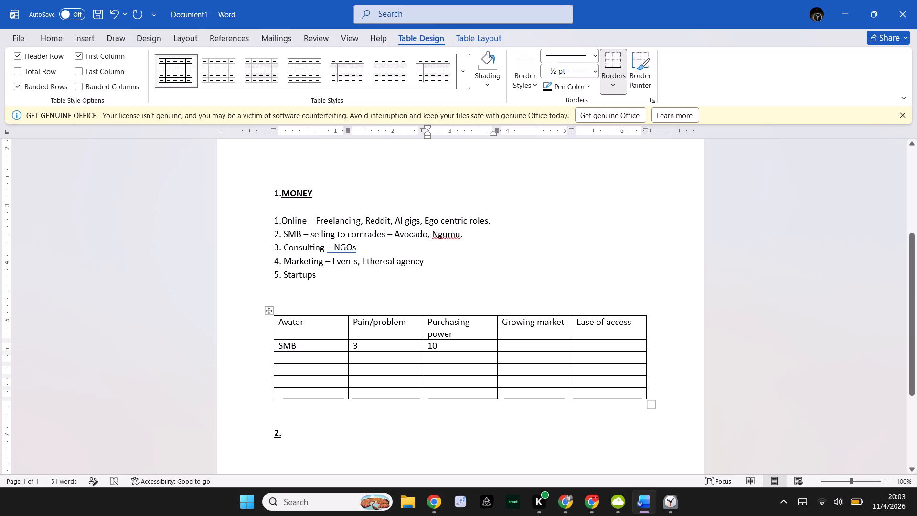
pyautogui.write('iphone')
pyautogui.press('space')
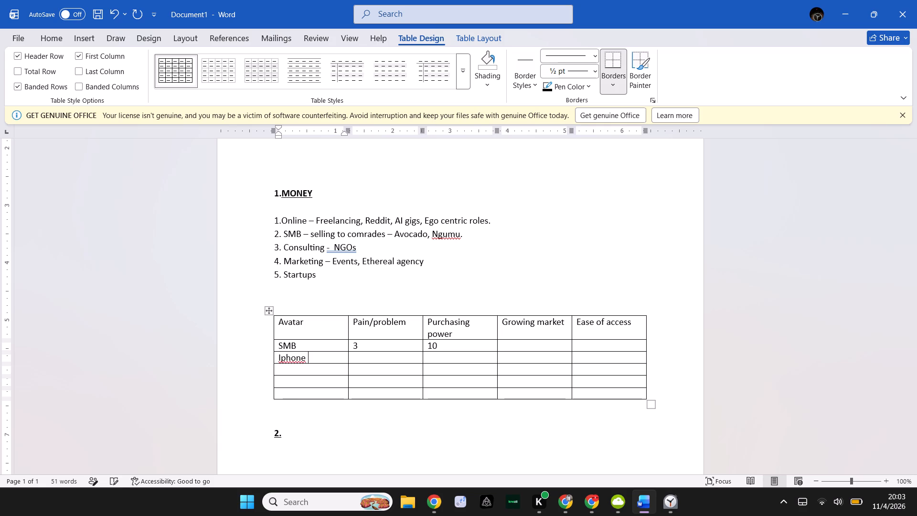
pyautogui.write('18')
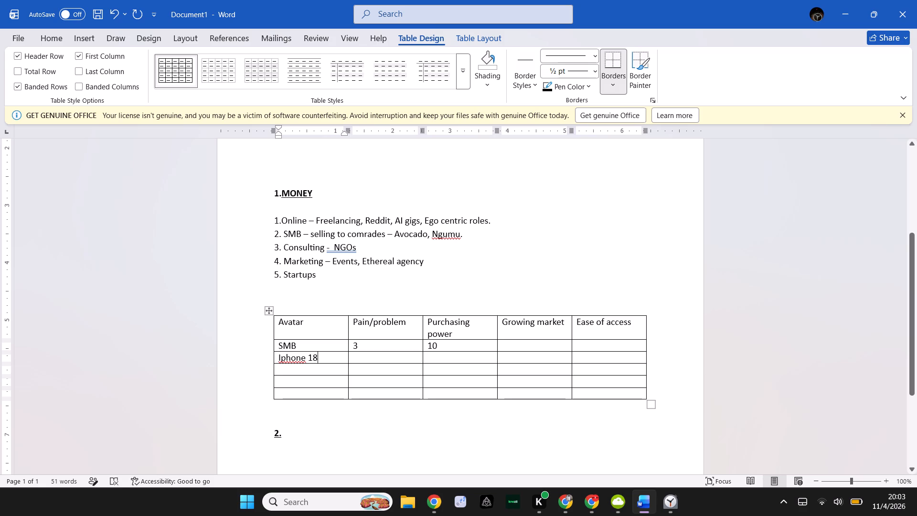
pyautogui.click(393, 359)
pyautogui.write('10')
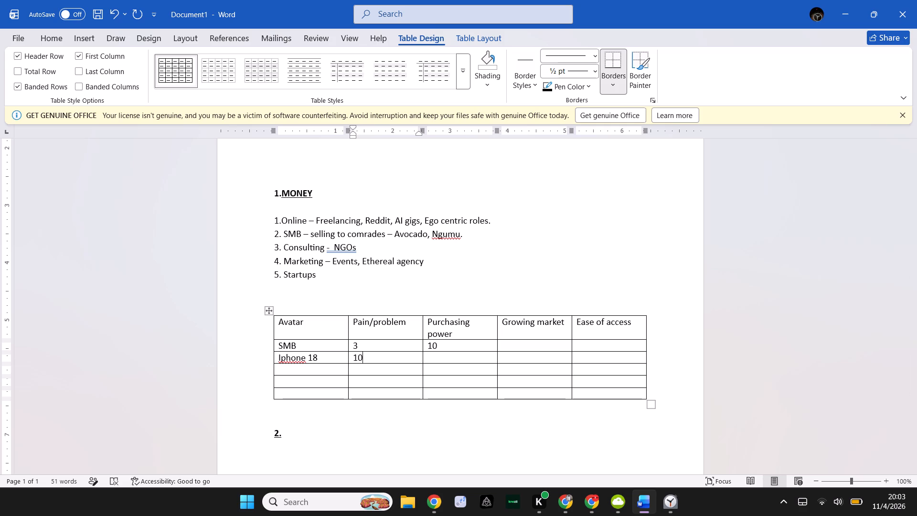
pyautogui.click(446, 353)
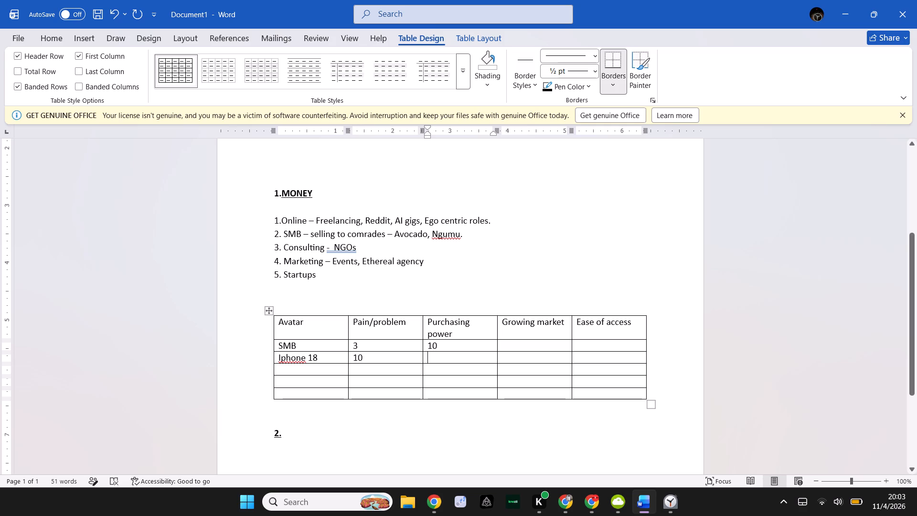
pyautogui.press('0')
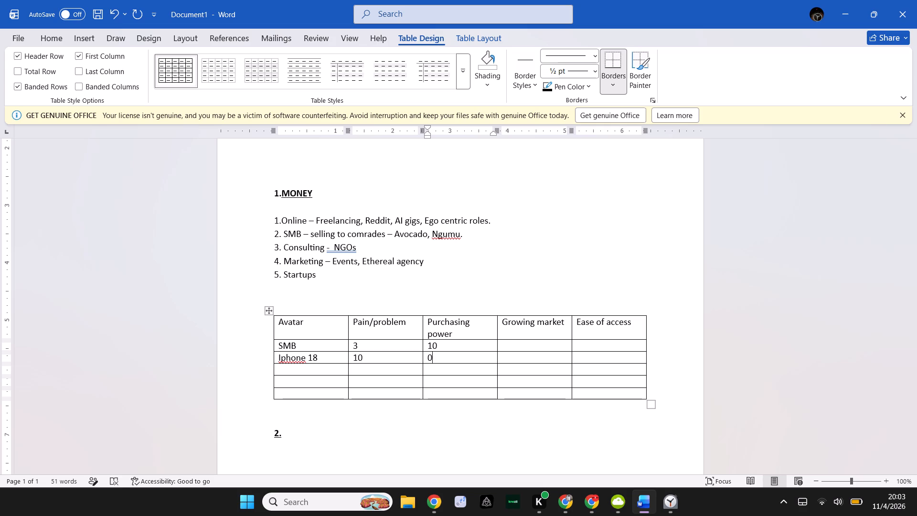
pyautogui.press('BackSpace')
pyautogui.press('1')
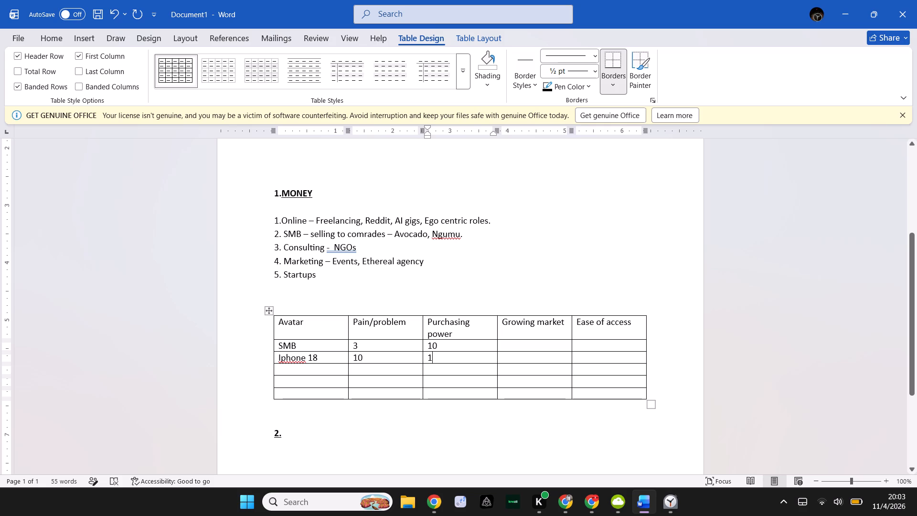
# Replace the "SMB" entry in the table's Avatar column with "Selling Avocado".
pyautogui.click(524, 347)
pyautogui.doubleClick(319, 345)
pyautogui.moveTo(319, 345); pyautogui.dragTo(291, 344)
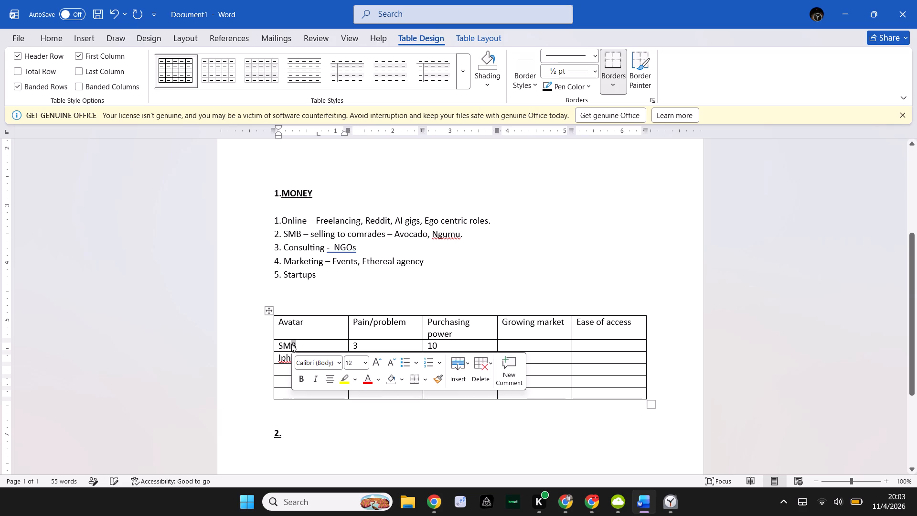
pyautogui.tripleClick(311, 344)
pyautogui.doubleClick(311, 344)
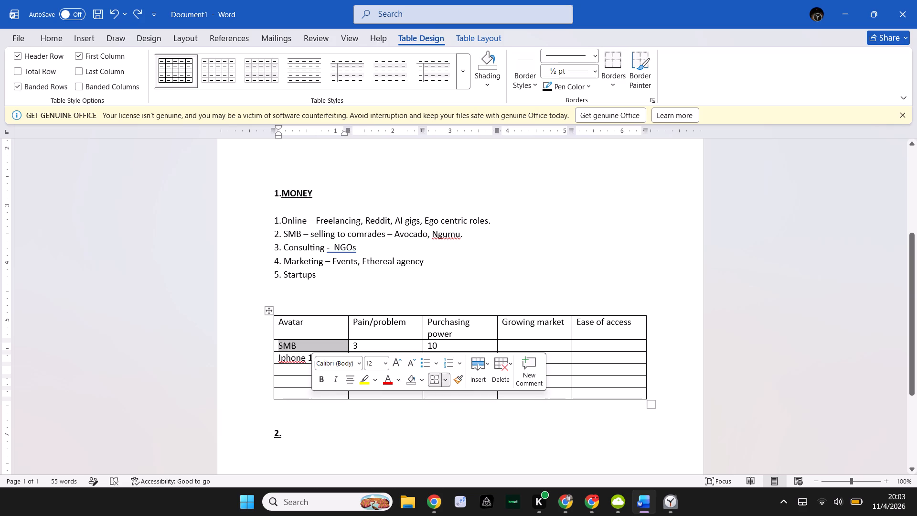
pyautogui.write('AV')
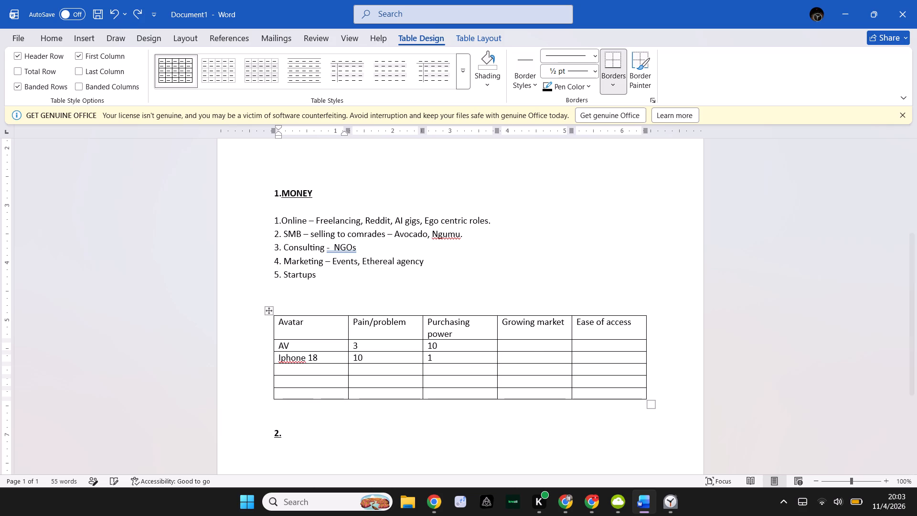
pyautogui.press('BackSpace')
pyautogui.press('BackSpace')
pyautogui.hotkey('shift', 's')
pyautogui.press('BackSpace')
pyautogui.write('Selling Avocado')
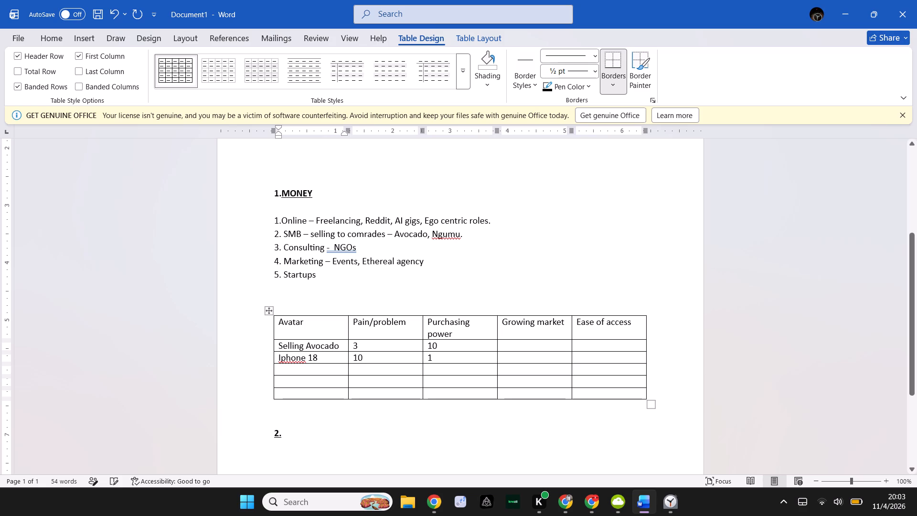
# Enter 5 for Growing market in the Selling Avocado row.
pyautogui.click(533, 350)
pyautogui.press('5')
# Add a sixth column after Ease of access and give it the header "Urgency".
pyautogui.click(647, 313)
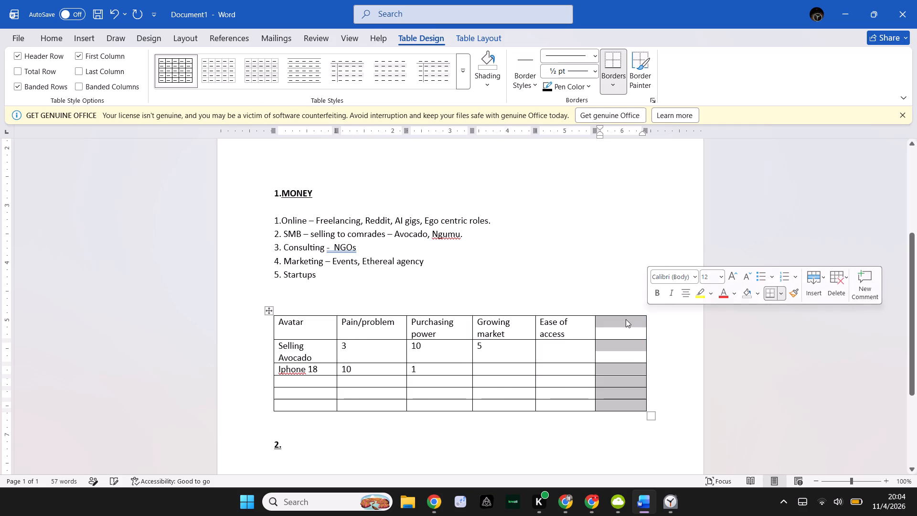
pyautogui.click(607, 322)
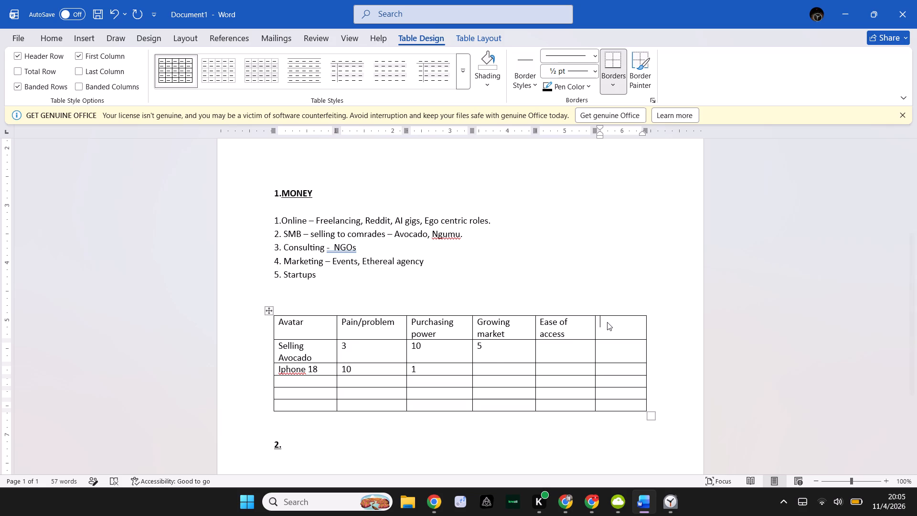
pyautogui.write('Urgency')
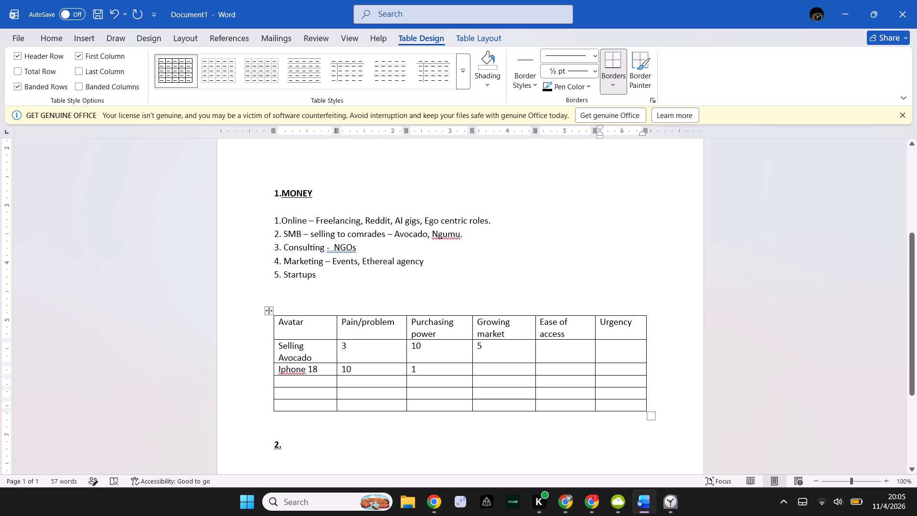
# Enter 5 for Urgency in the Selling Avocado row, and move on to that row's Ease of access cell.
pyautogui.click(631, 354)
pyautogui.press('5')
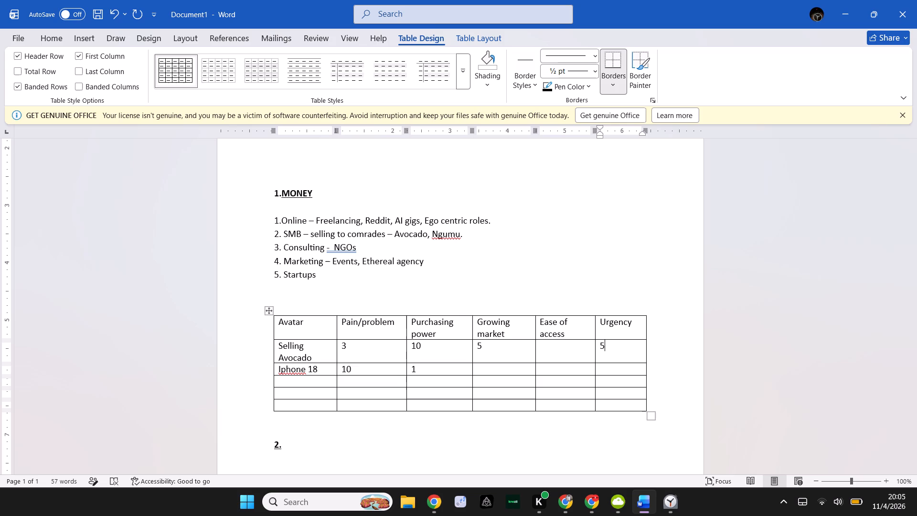
pyautogui.click(559, 352)
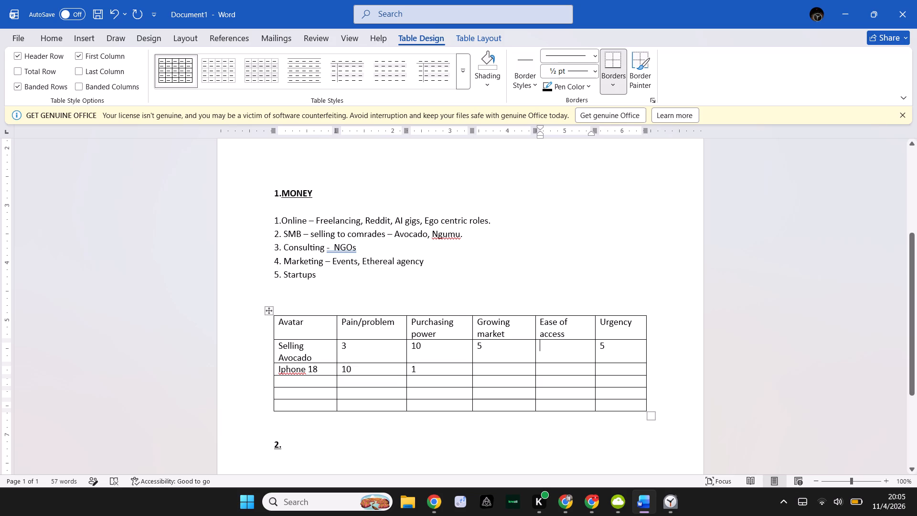
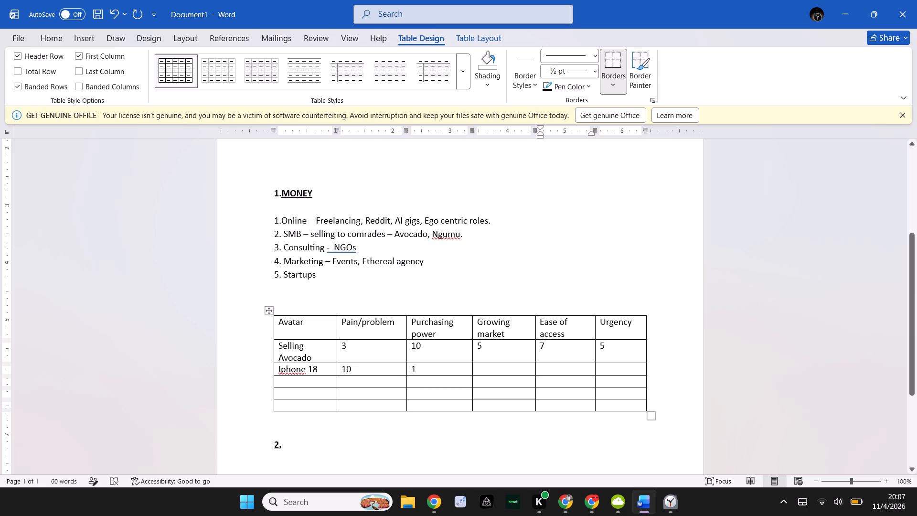
# Enter 5 for Growing market and 2 for Ease of access in the Iphone 18 row.
pyautogui.click(484, 369)
pyautogui.press('5')
pyautogui.press('Right')
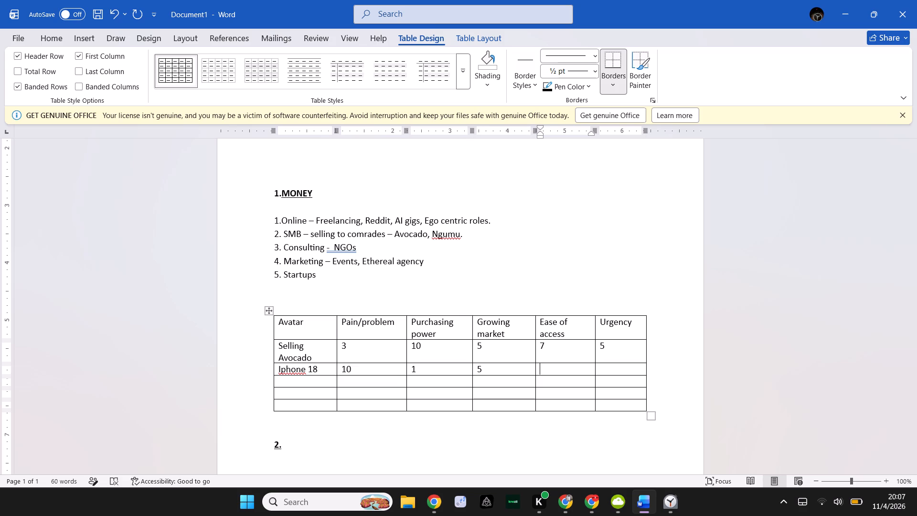
pyautogui.press('2')
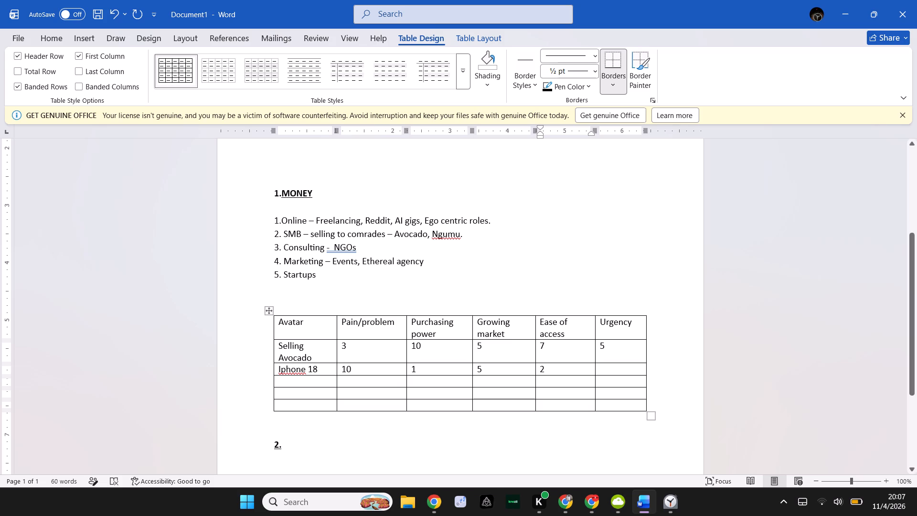
pyautogui.click(627, 369)
# Replace the "Urgency" column header in the table with "Stock decay".
pyautogui.tripleClick(633, 323)
pyautogui.click(633, 323)
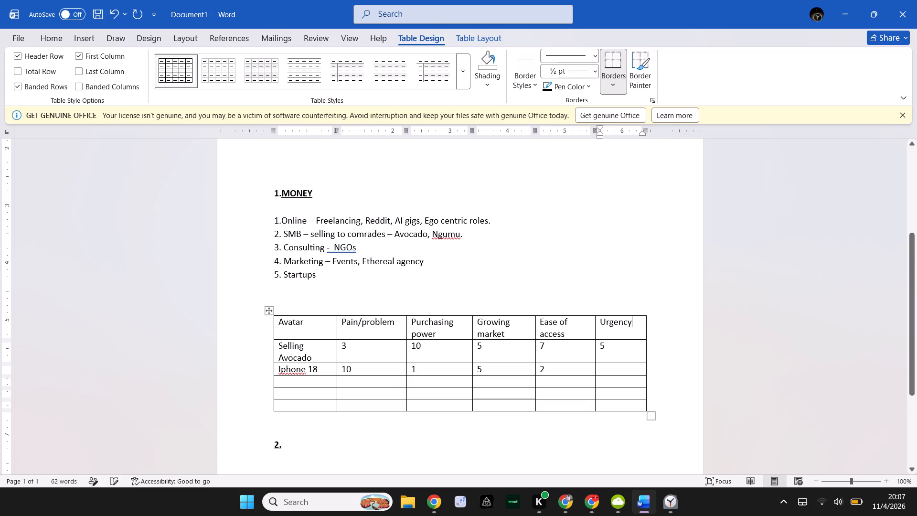
pyautogui.hotkey('ctrl', 'a')
pyautogui.click(633, 323)
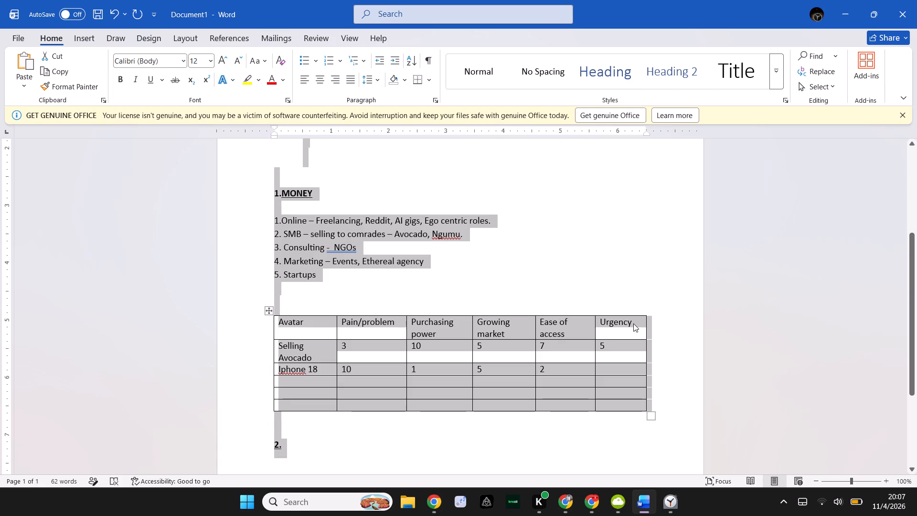
pyautogui.tripleClick(633, 323)
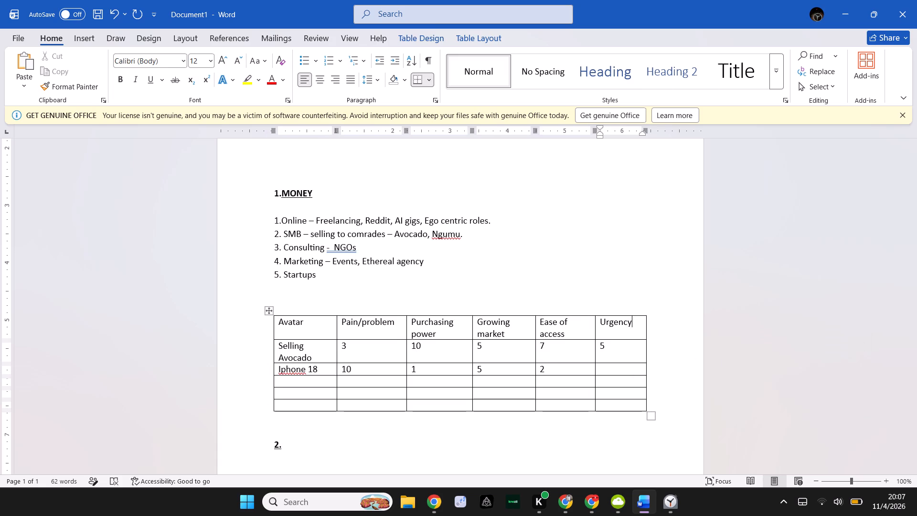
pyautogui.hotkey('ctrl', 'a')
pyautogui.click(633, 323)
pyautogui.press('BackSpace')
pyautogui.press('BackSpace')
pyautogui.press('BackSpace')
pyautogui.press('BackSpace')
pyautogui.press('BackSpace')
pyautogui.press('BackSpace')
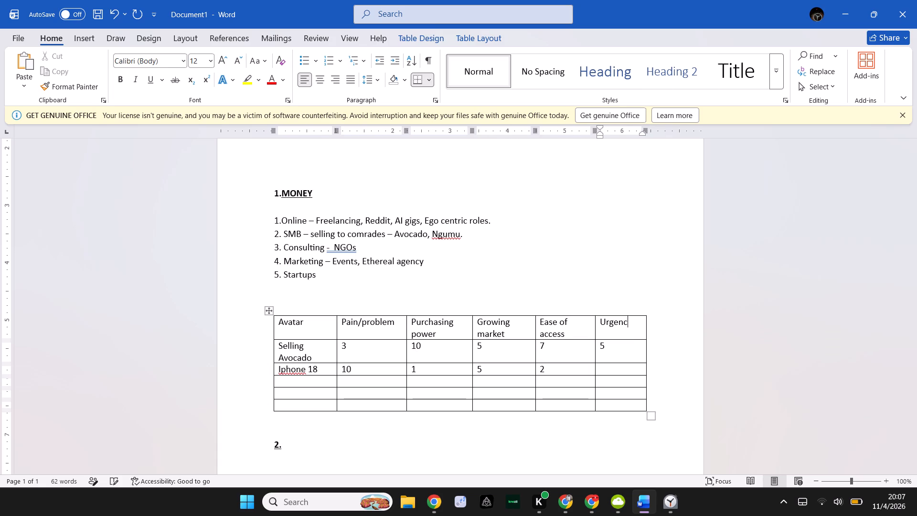
pyautogui.press('BackSpace')
pyautogui.write('Stock cl')
pyautogui.press('BackSpace')
pyautogui.press('BackSpace')
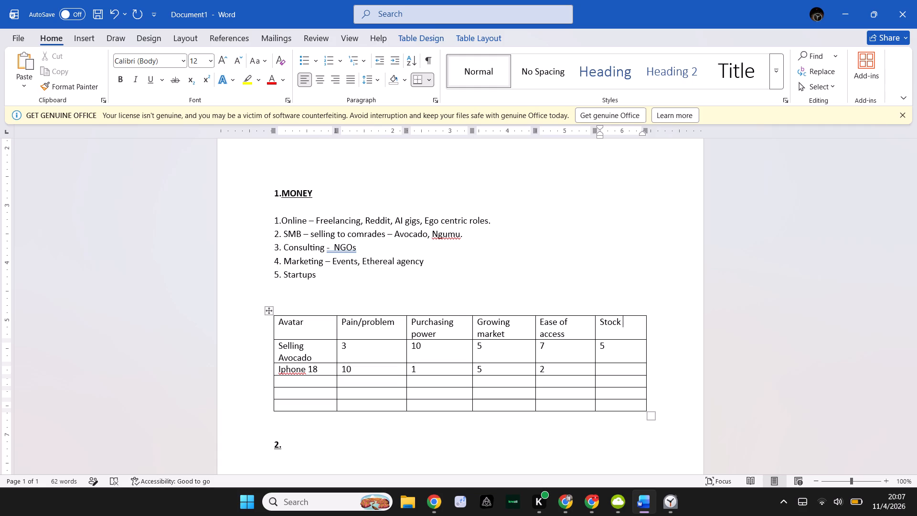
pyautogui.write('de')
pyautogui.write('cay')
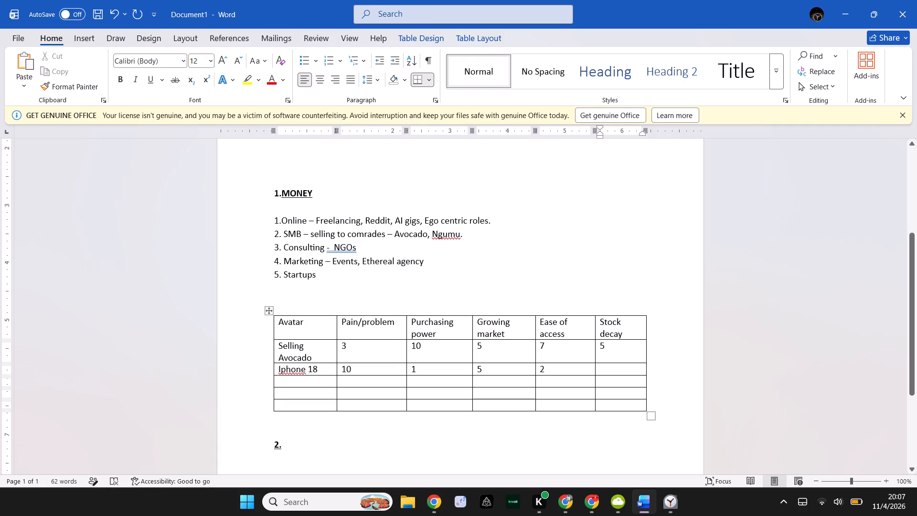
# Enter 0 for Stock decay in the Iphone 18 row.
pyautogui.click(612, 373)
pyautogui.press('0')
# Add "Ngumus" below Iphone 18, scoring Pain/problem 5, Purchasing power 10, Growing market 5, Ease of access 7 and Stock decay 5.
pyautogui.click(302, 383)
pyautogui.write('Ngumus')
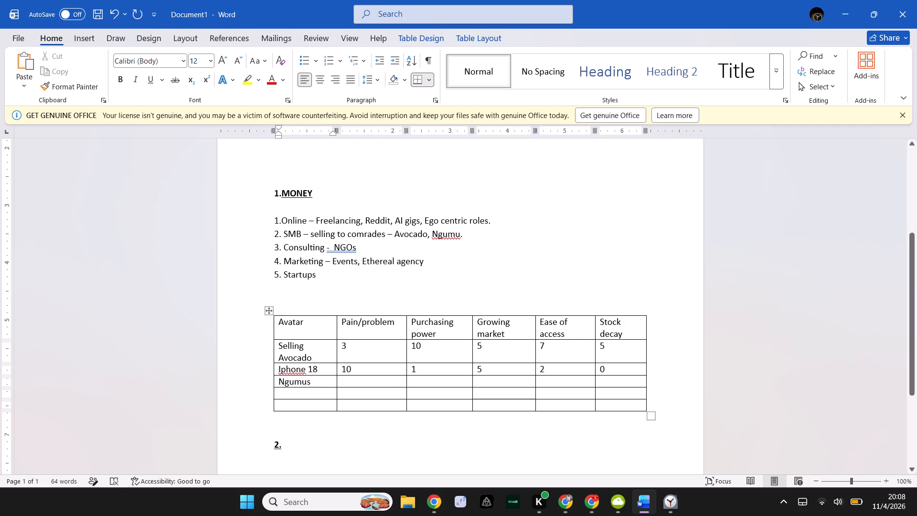
pyautogui.click(372, 385)
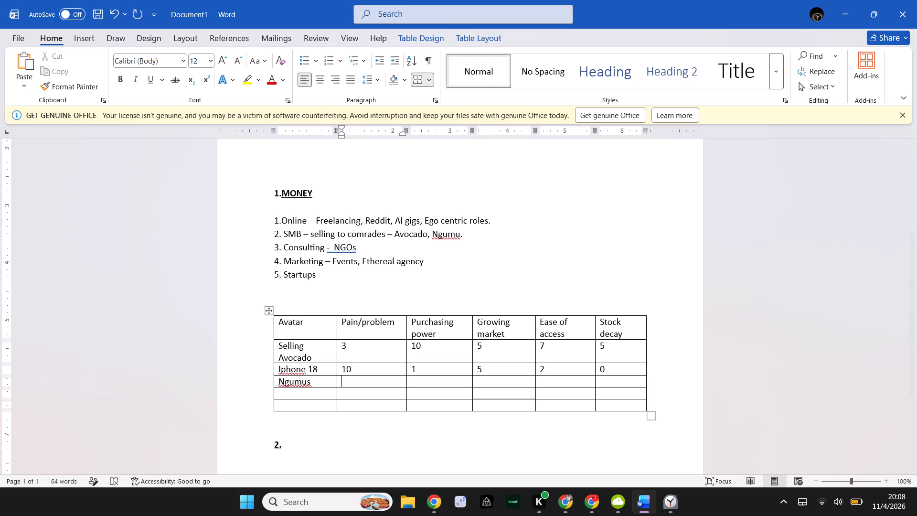
pyautogui.press('5')
pyautogui.click(439, 375)
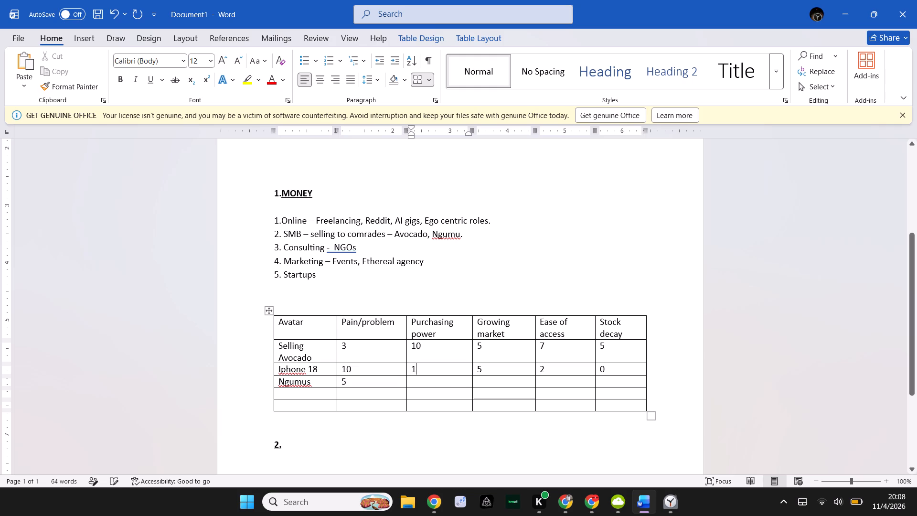
pyautogui.click(436, 378)
pyautogui.write('10')
pyautogui.press('Right')
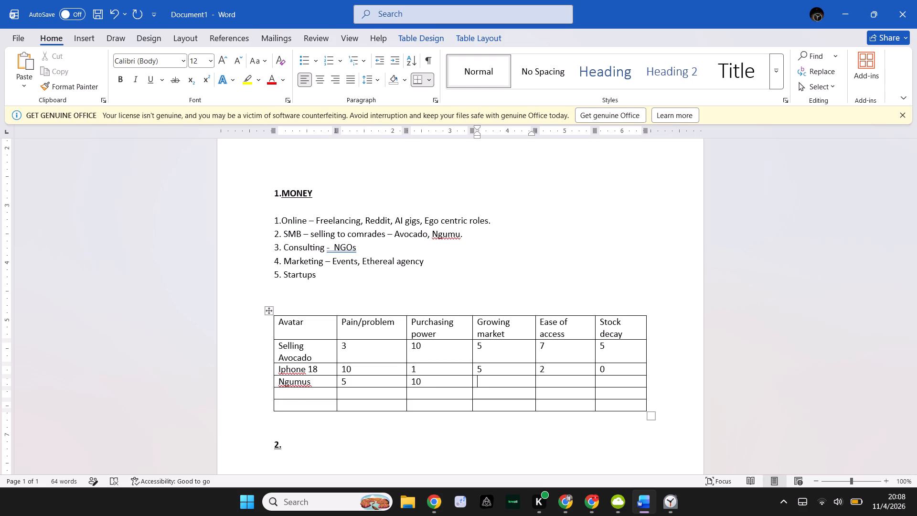
pyautogui.press('5')
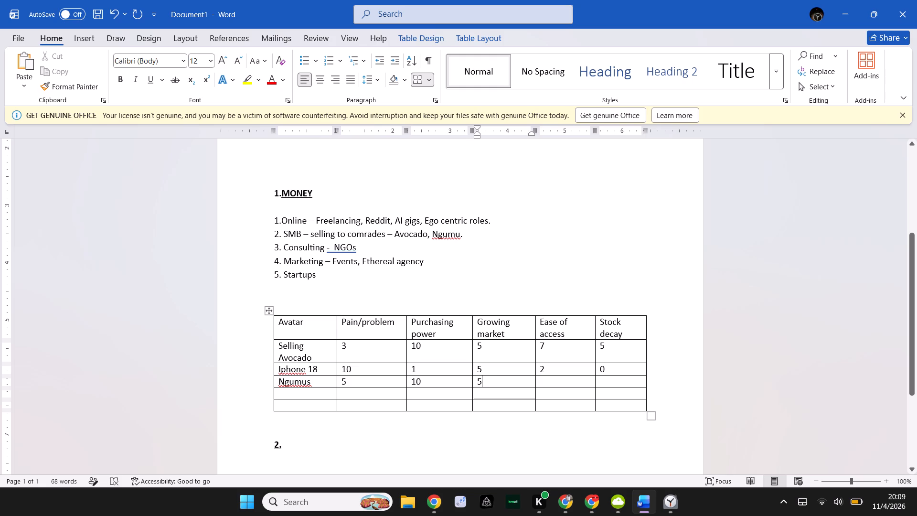
pyautogui.click(572, 386)
pyautogui.press('7')
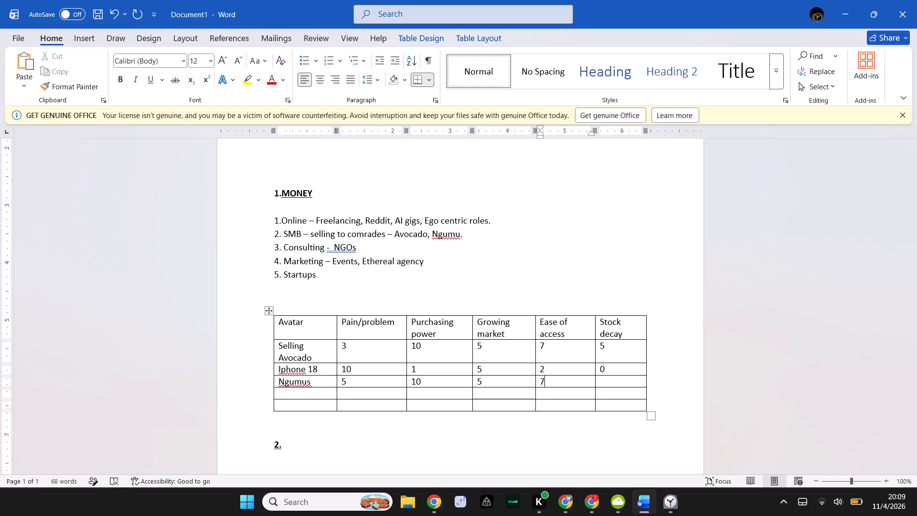
pyautogui.click(627, 384)
pyautogui.press('5')
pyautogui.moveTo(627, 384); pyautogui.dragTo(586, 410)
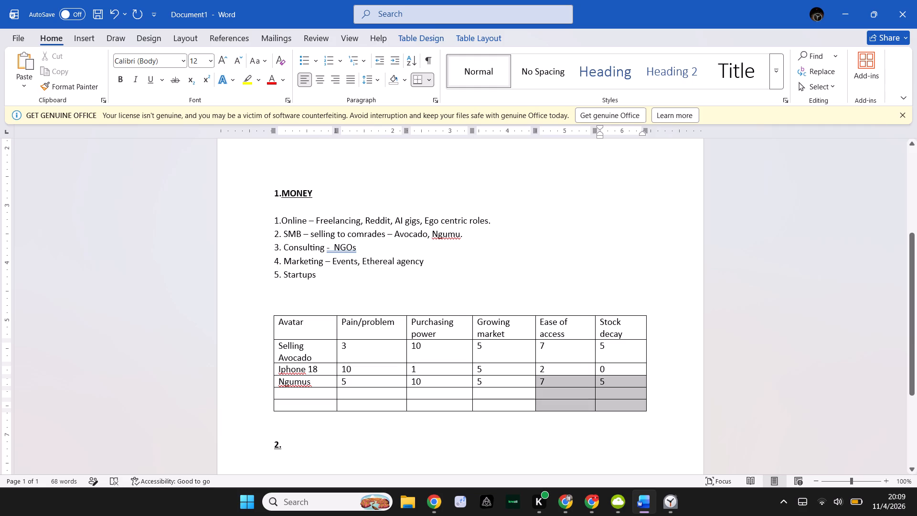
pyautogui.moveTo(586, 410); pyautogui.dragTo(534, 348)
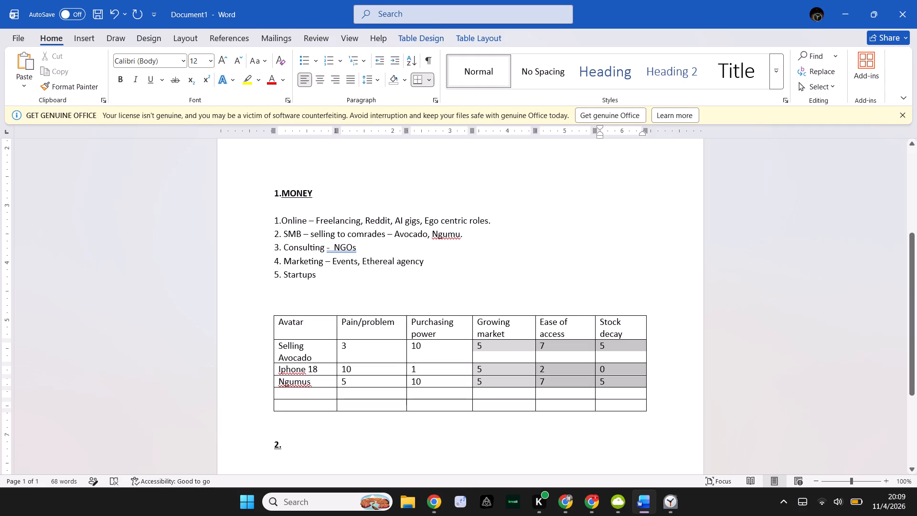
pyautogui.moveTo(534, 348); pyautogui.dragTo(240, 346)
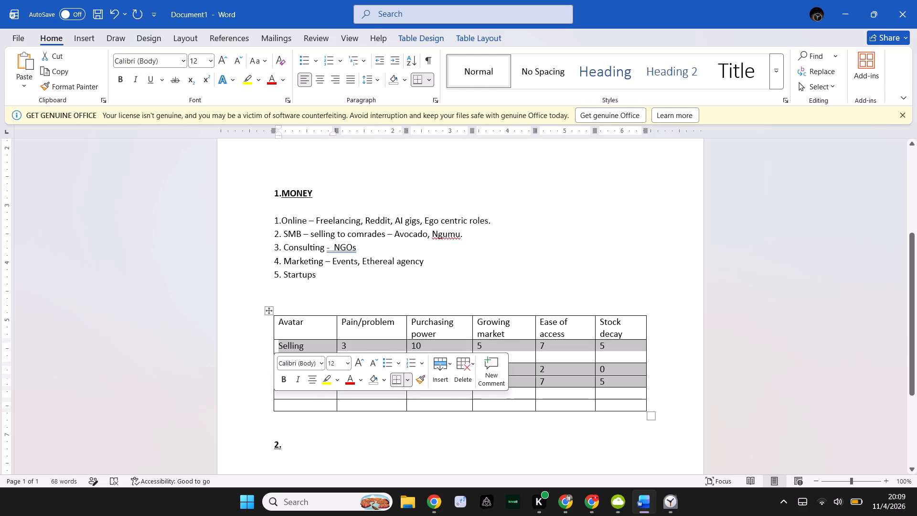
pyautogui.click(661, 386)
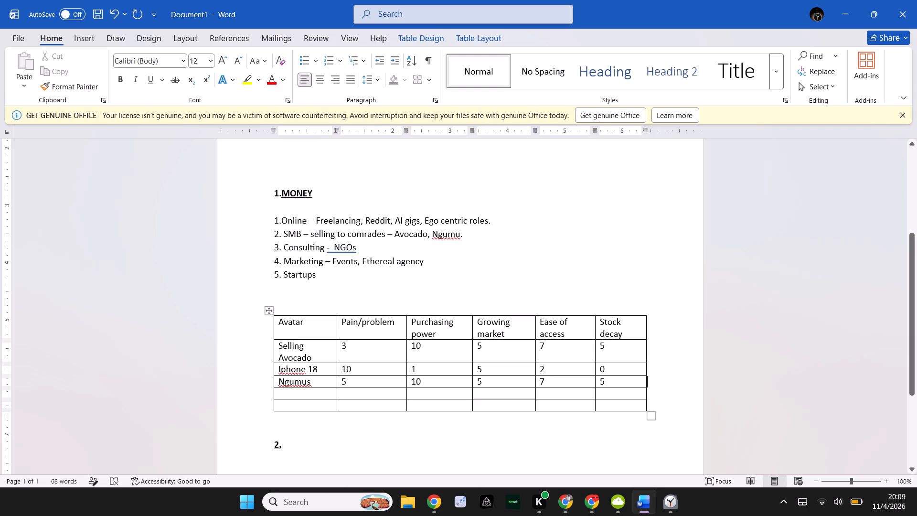
# Enter "edibles" as the avatar in the row below Ngumus, and move on to that row's Pain/problem cell.
pyautogui.moveTo(916, 342); pyautogui.dragTo(916, 354)
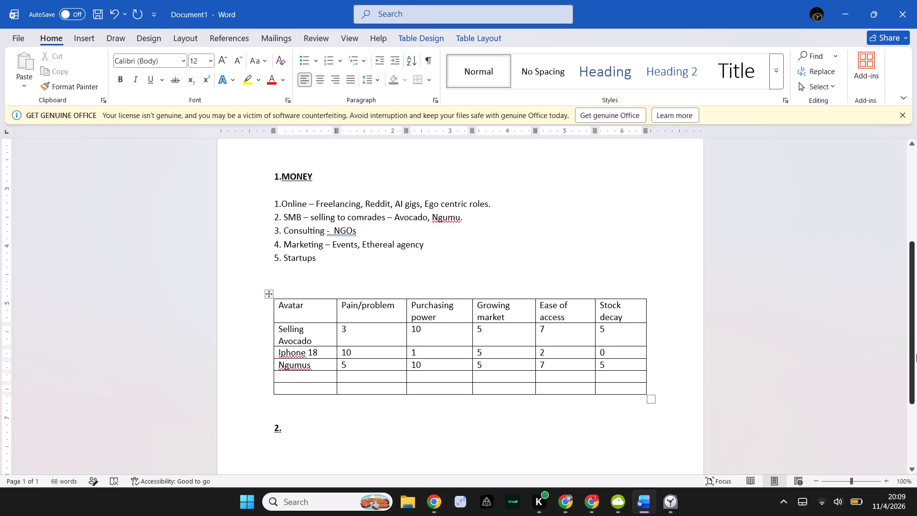
pyautogui.moveTo(916, 354); pyautogui.dragTo(916, 406)
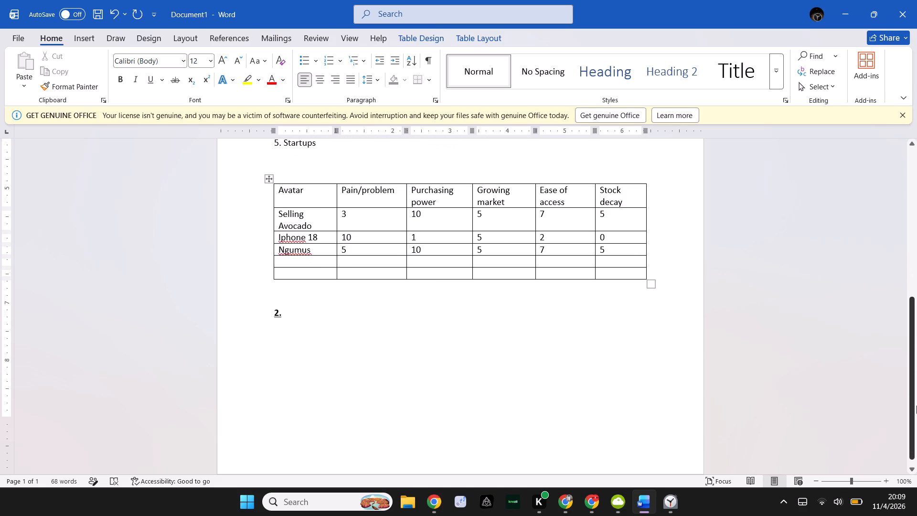
pyautogui.moveTo(916, 406); pyautogui.dragTo(916, 387)
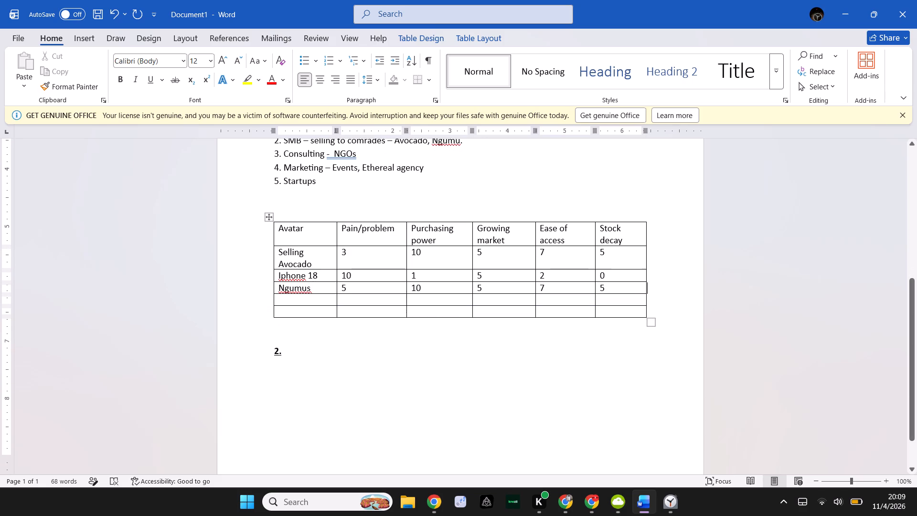
pyautogui.click(288, 299)
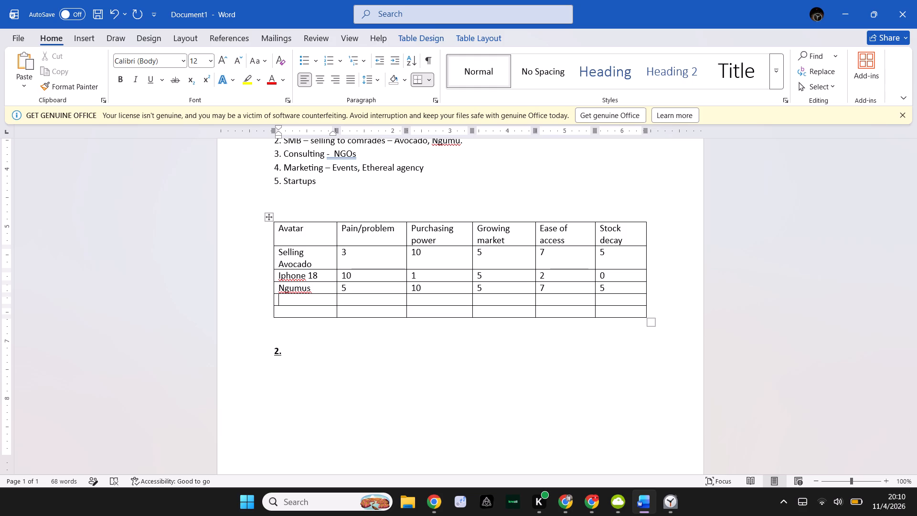
pyautogui.click(565, 499)
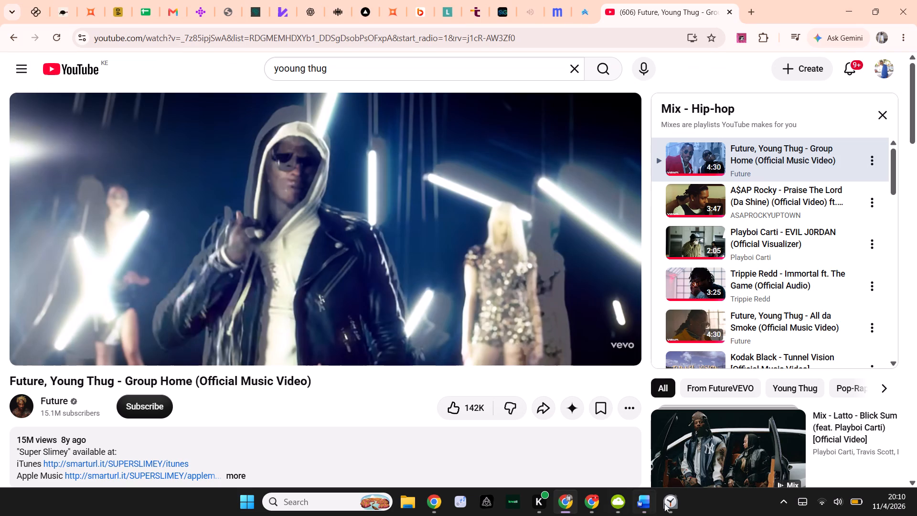
pyautogui.click(640, 502)
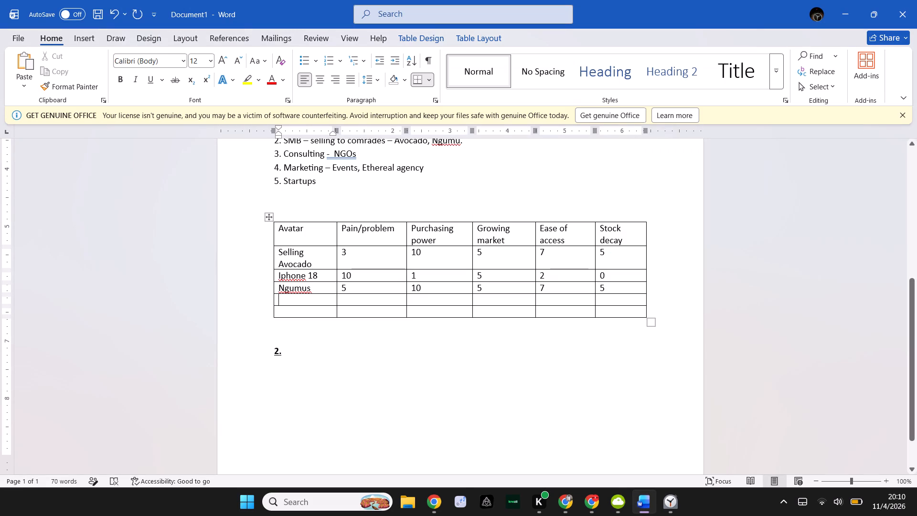
pyautogui.write('edibles')
pyautogui.press('Right')
pyautogui.click(370, 299)
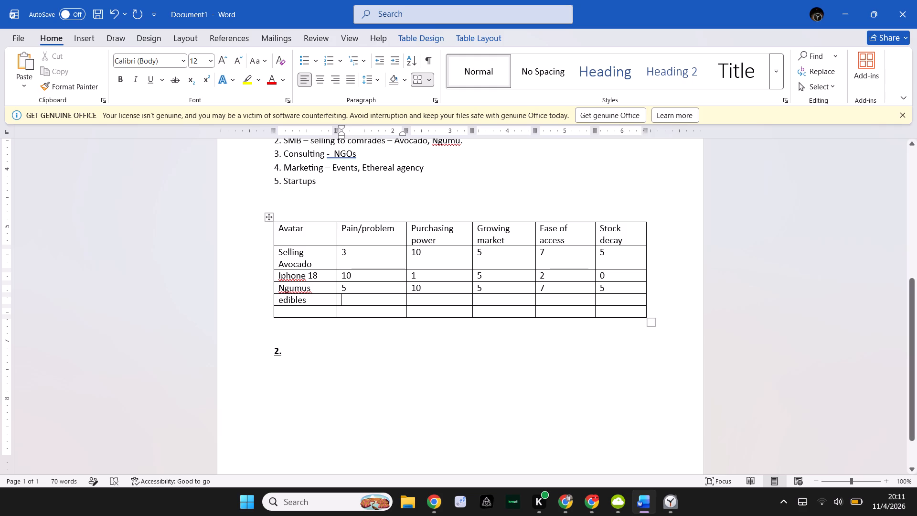
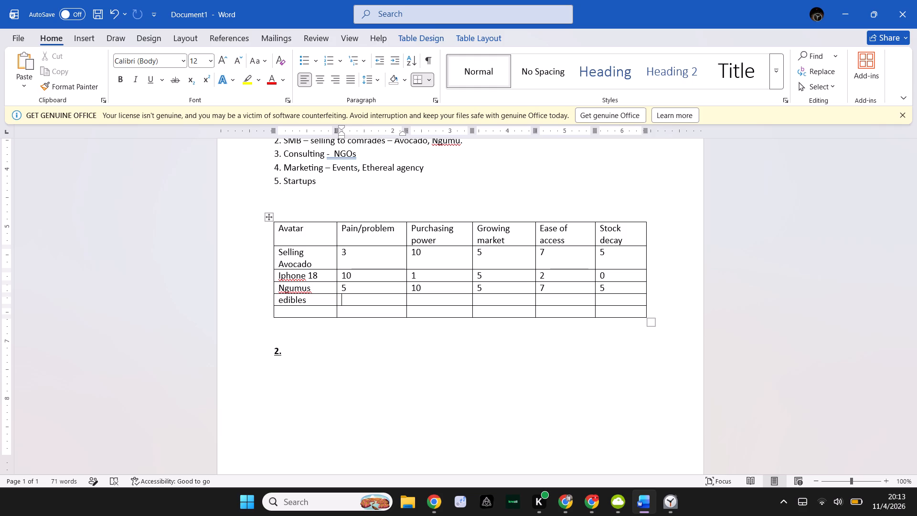
# Score the edibles row with Pain/problem 5, Purchasing power 10, Growing market 5, Ease of access 7 and Stock decay 1.
pyautogui.press('5')
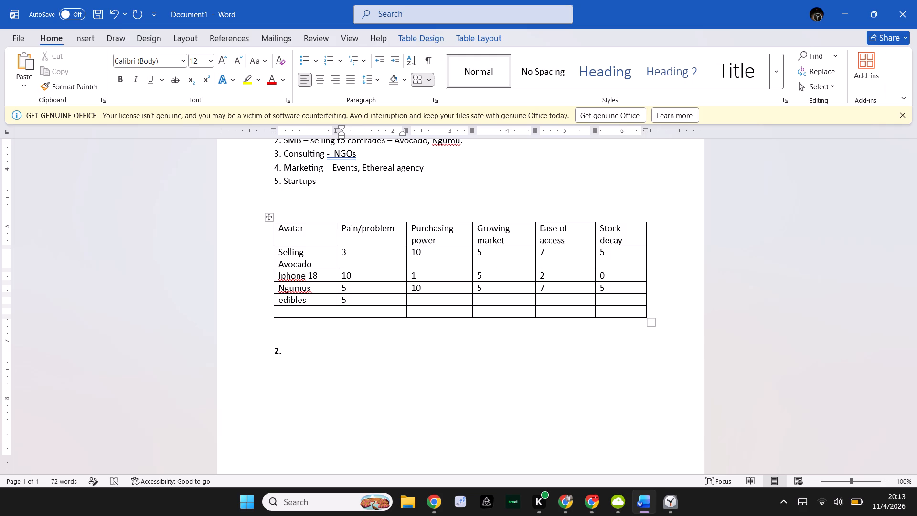
pyautogui.click(437, 298)
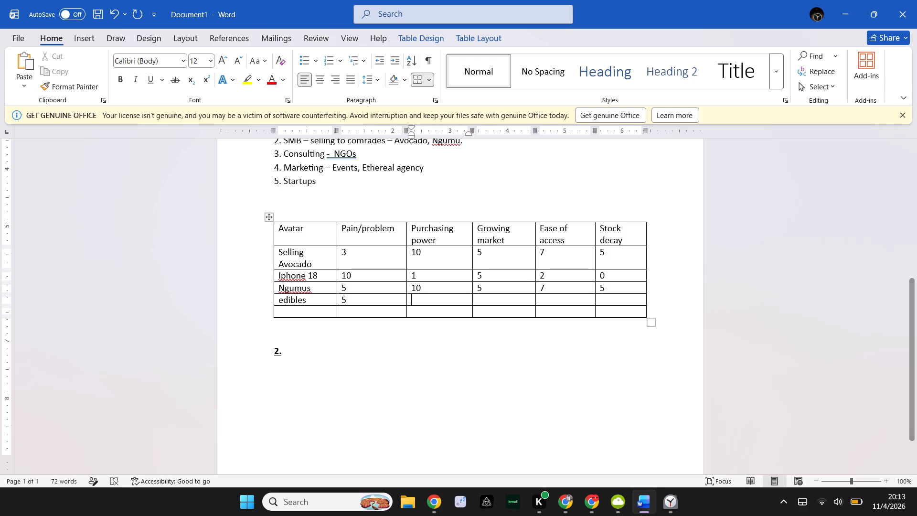
pyautogui.press('5')
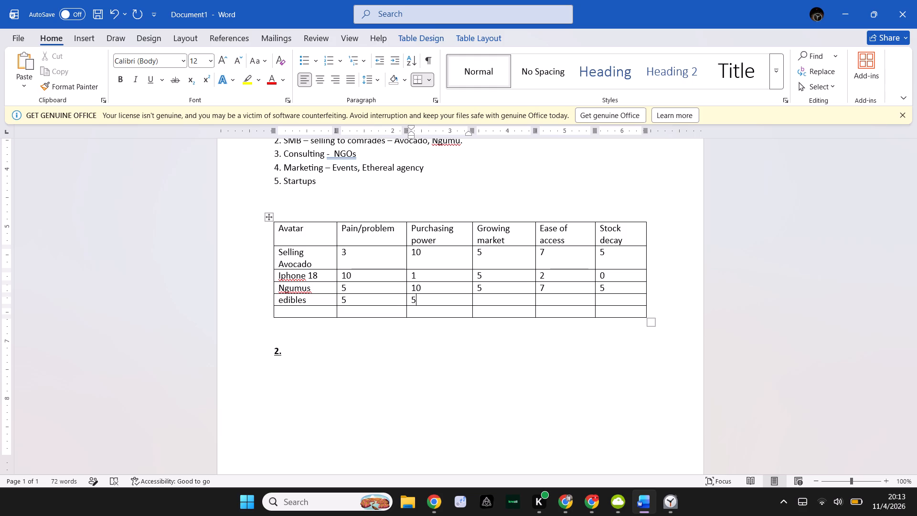
pyautogui.press('BackSpace')
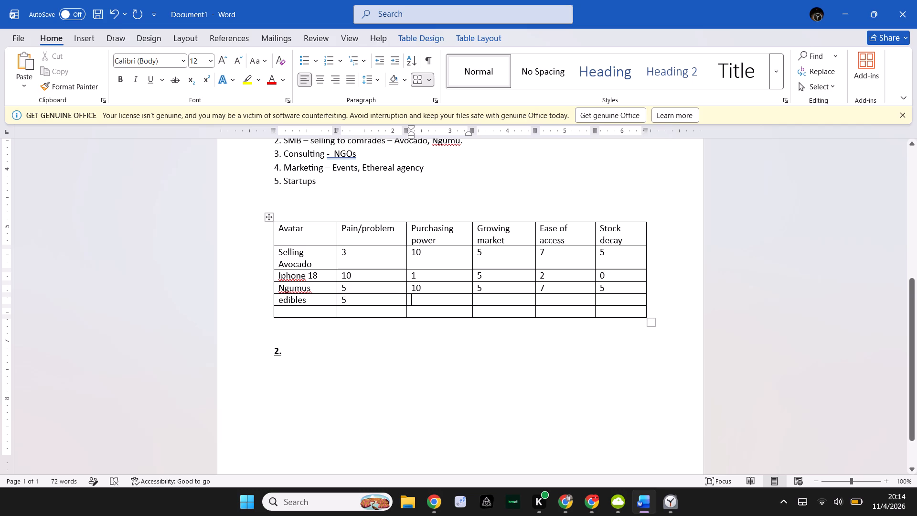
pyautogui.write('10')
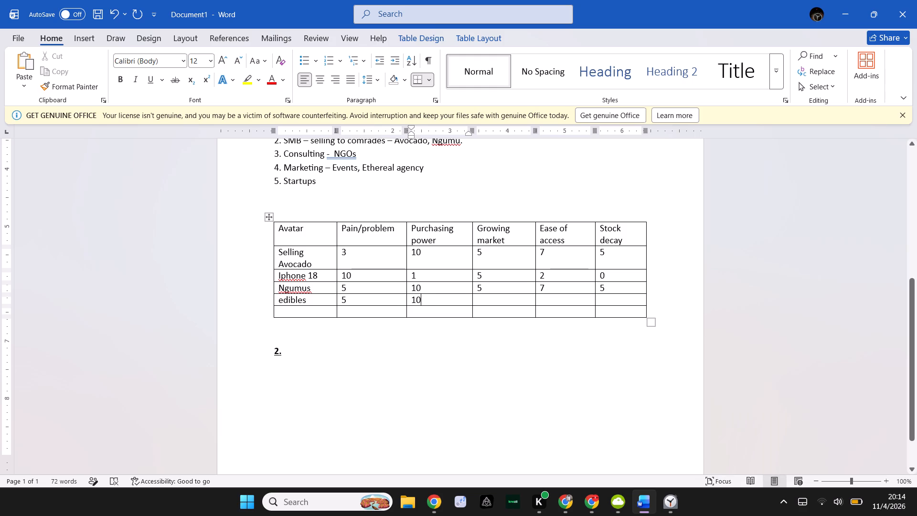
pyautogui.click(494, 300)
pyautogui.press('5')
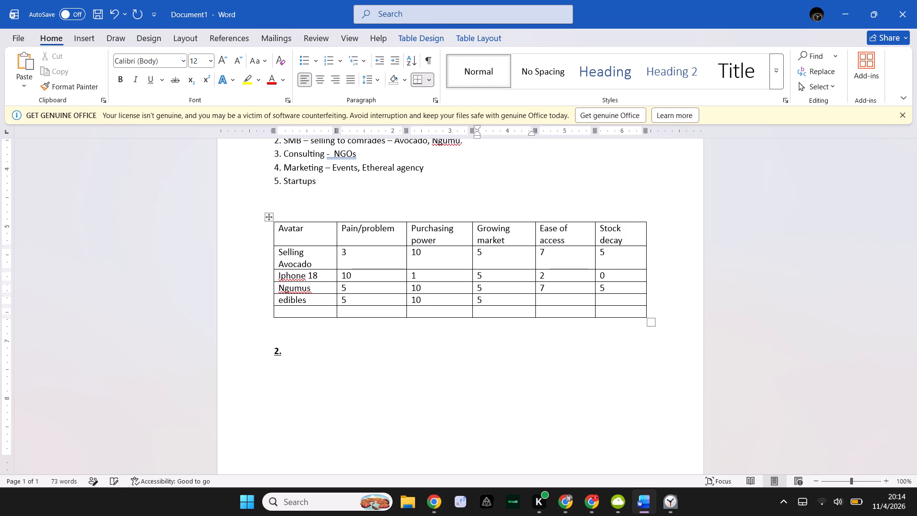
pyautogui.press('Right')
pyautogui.press('7')
pyautogui.press('Right')
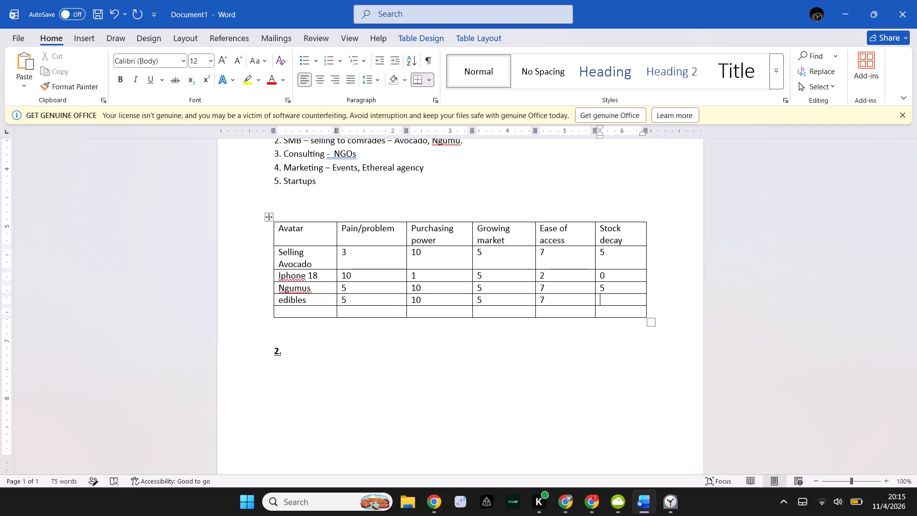
pyautogui.press('0')
pyautogui.press('BackSpace')
pyautogui.press('1')
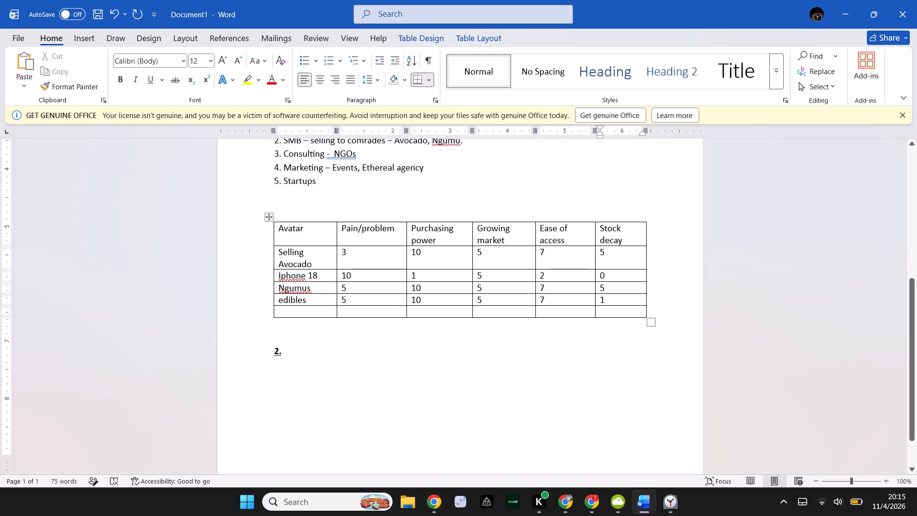
# Add three more empty rows at the bottom of the avatar table.
pyautogui.click(311, 316)
pyautogui.click(312, 314)
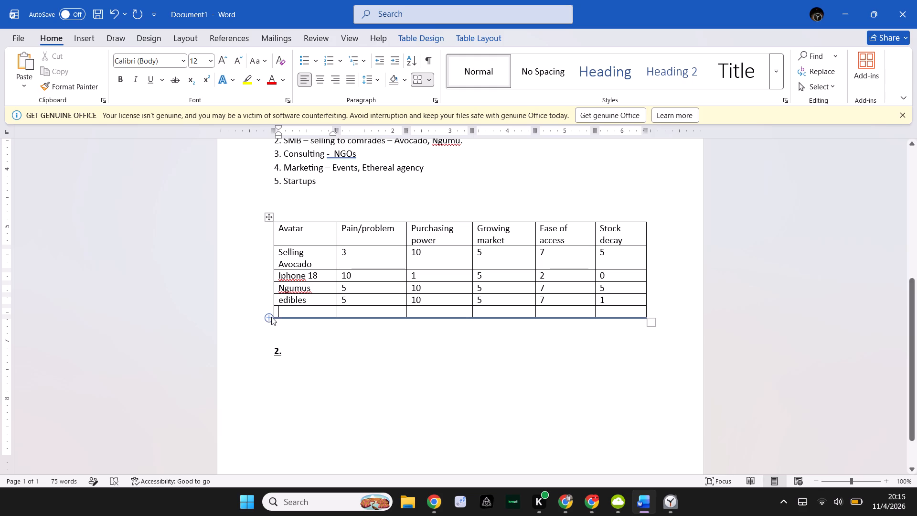
pyautogui.click(271, 317)
pyautogui.click(270, 331)
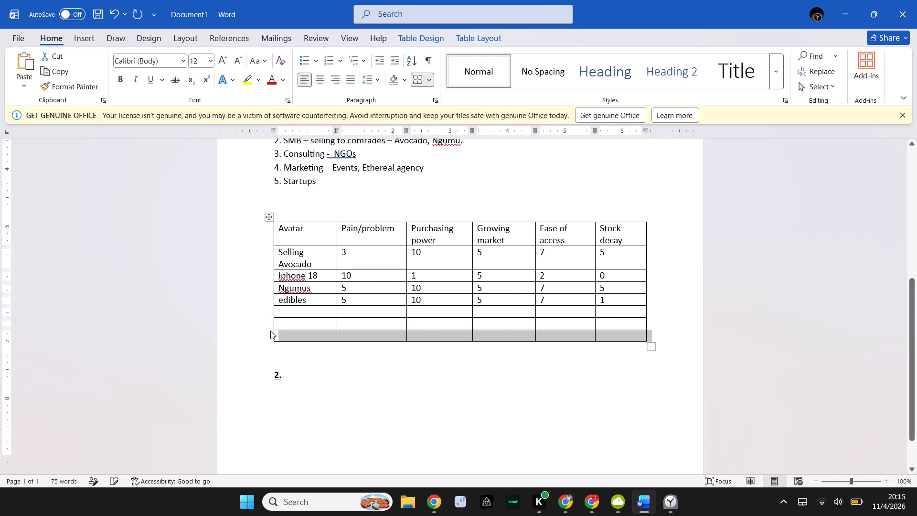
pyautogui.click(267, 331)
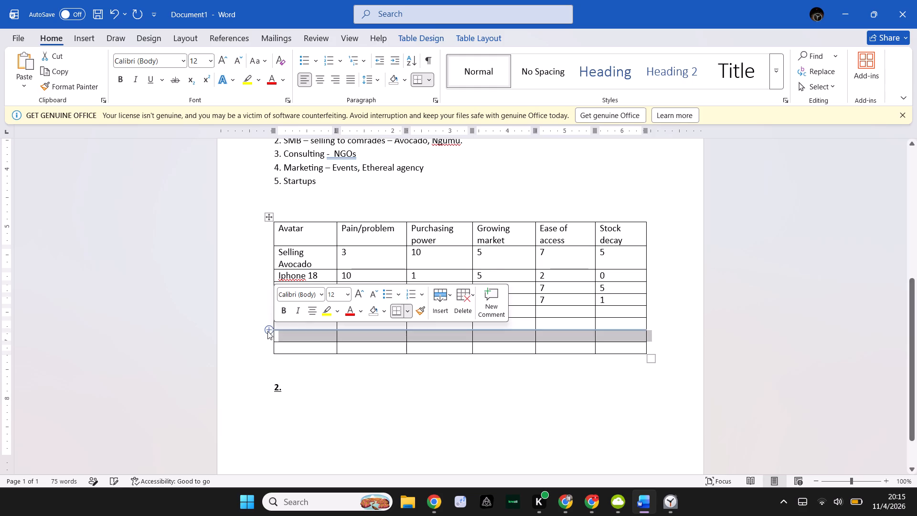
pyautogui.click(305, 342)
pyautogui.click(304, 307)
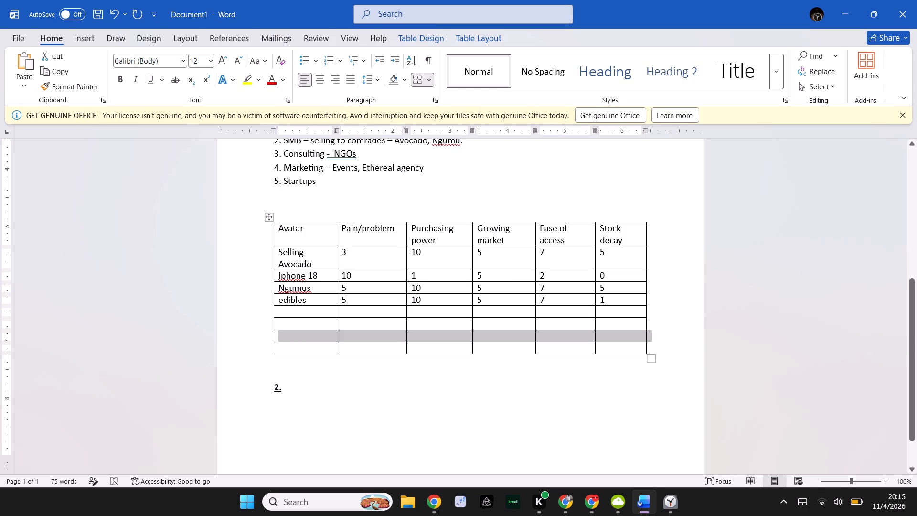
pyautogui.click(303, 307)
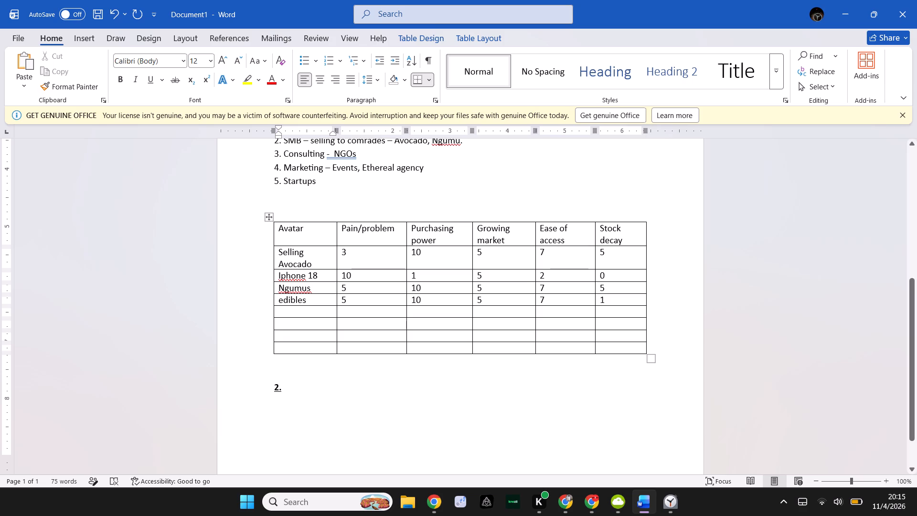
# Complete heading 2 below the table as "TRUST" and start body text without bold or underline, one blank line beneath it.
pyautogui.moveTo(916, 370); pyautogui.dragTo(916, 368)
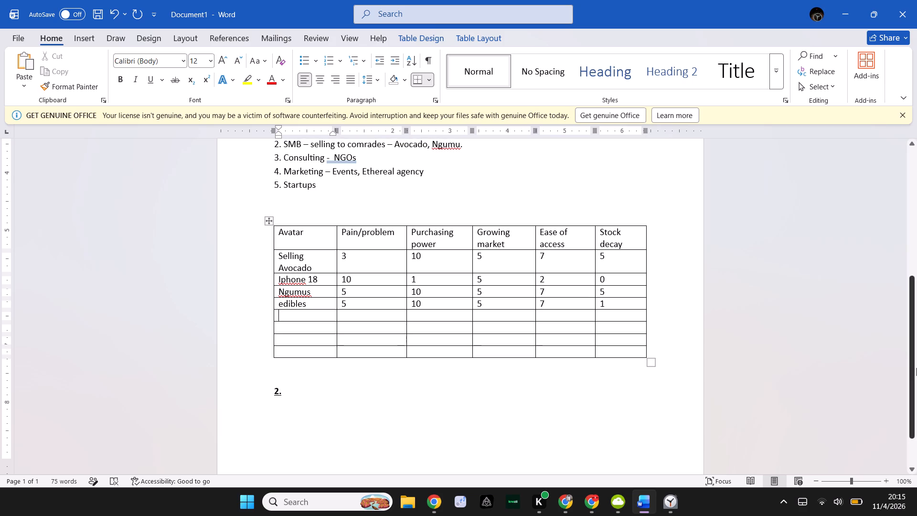
pyautogui.moveTo(916, 368); pyautogui.dragTo(909, 365)
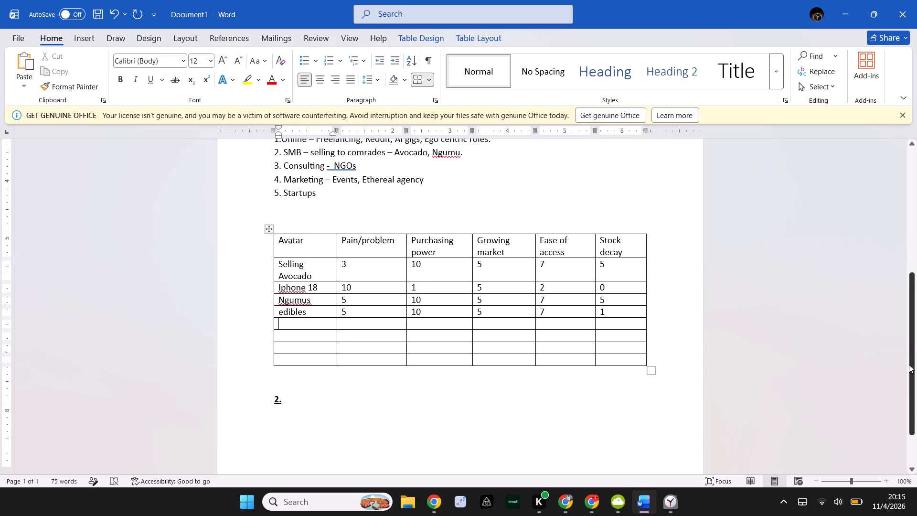
pyautogui.moveTo(909, 365); pyautogui.dragTo(906, 382)
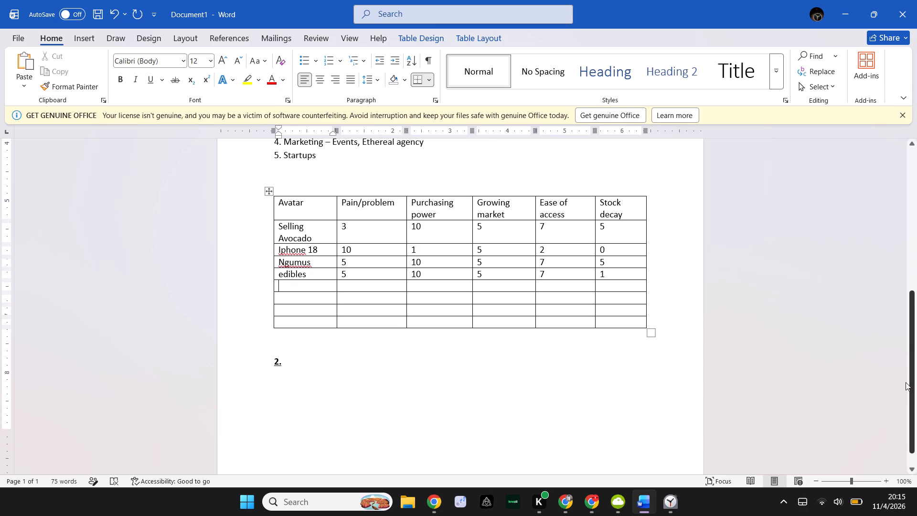
pyautogui.moveTo(906, 382); pyautogui.dragTo(894, 444)
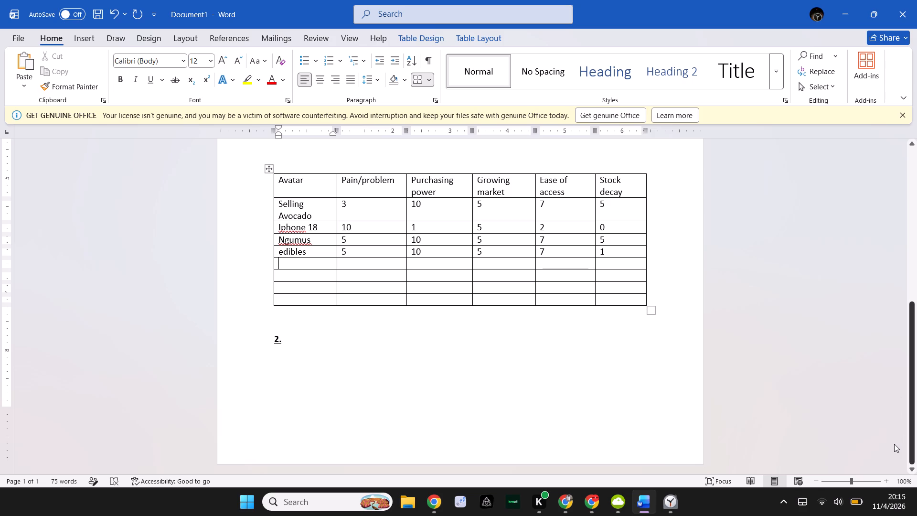
pyautogui.moveTo(894, 444); pyautogui.dragTo(894, 441)
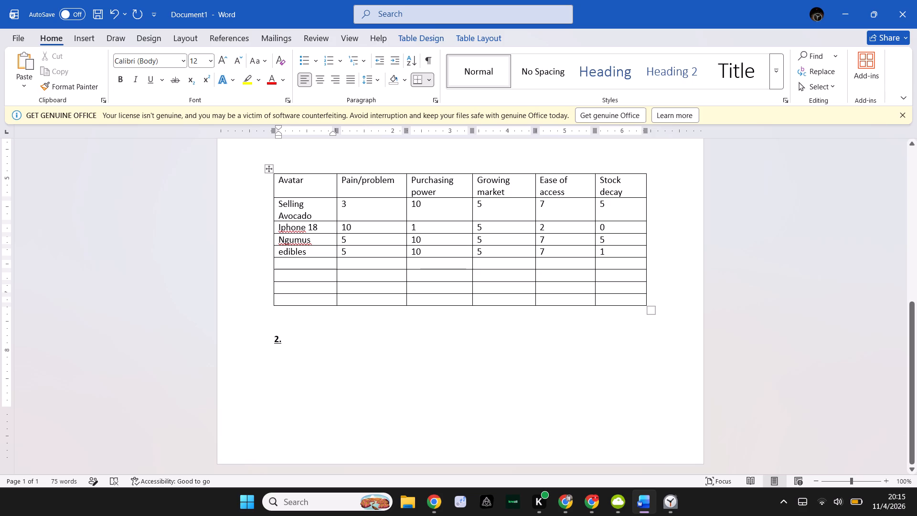
pyautogui.click(306, 344)
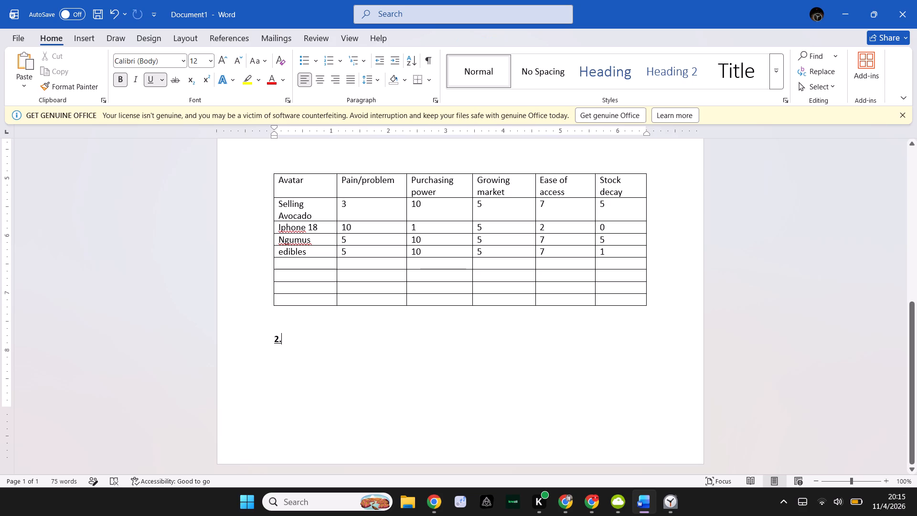
pyautogui.write('TRUST')
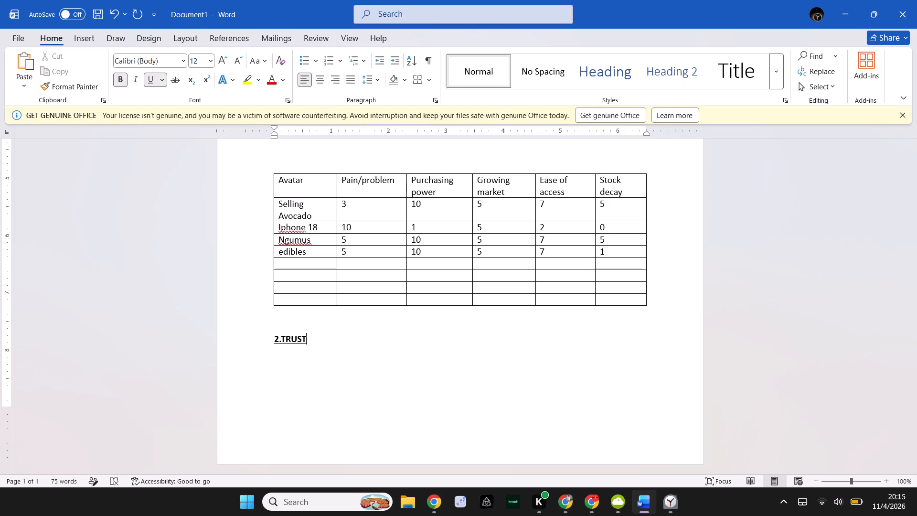
pyautogui.hotkey('shift', 'Return')
pyautogui.hotkey('ctrl', 'b')
pyautogui.hotkey('ctrl', 'u')
pyautogui.hotkey('shift', 'Return')
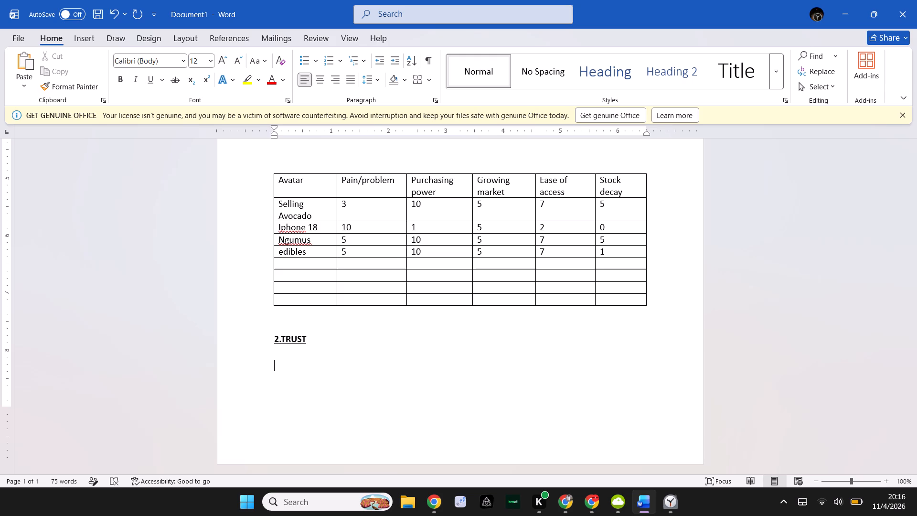
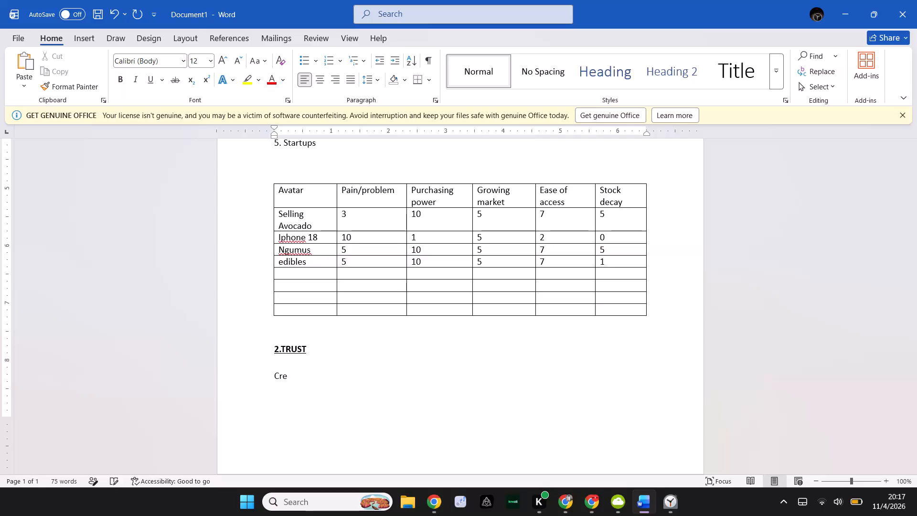
# Replace the partial word under the TRUST heading with the sentence "Build a trust system, through training".
pyautogui.press('BackSpace')
pyautogui.press('BackSpace')
pyautogui.press('BackSpace')
pyautogui.write('Build')
pyautogui.press('space')
pyautogui.write('a trust syt')
pyautogui.press('BackSpace')
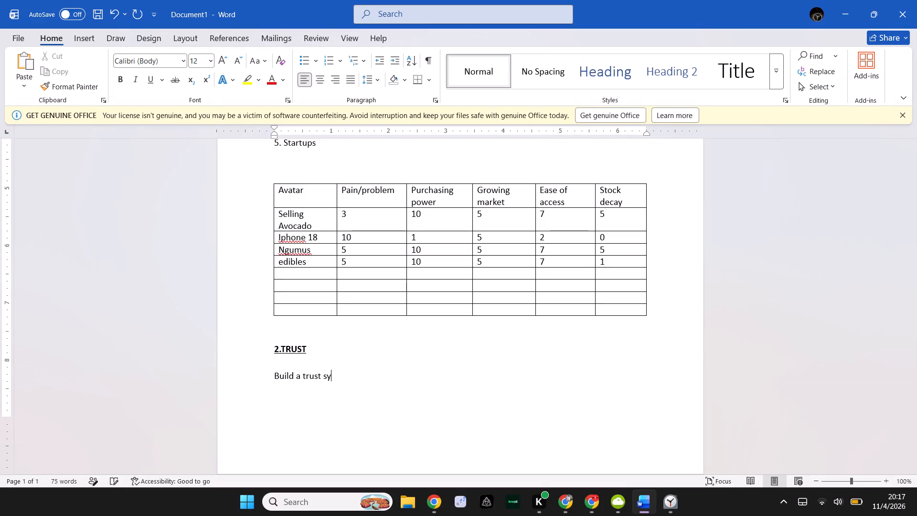
pyautogui.write('stem')
pyautogui.write(',')
pyautogui.press('space')
pyautogui.write('through training')
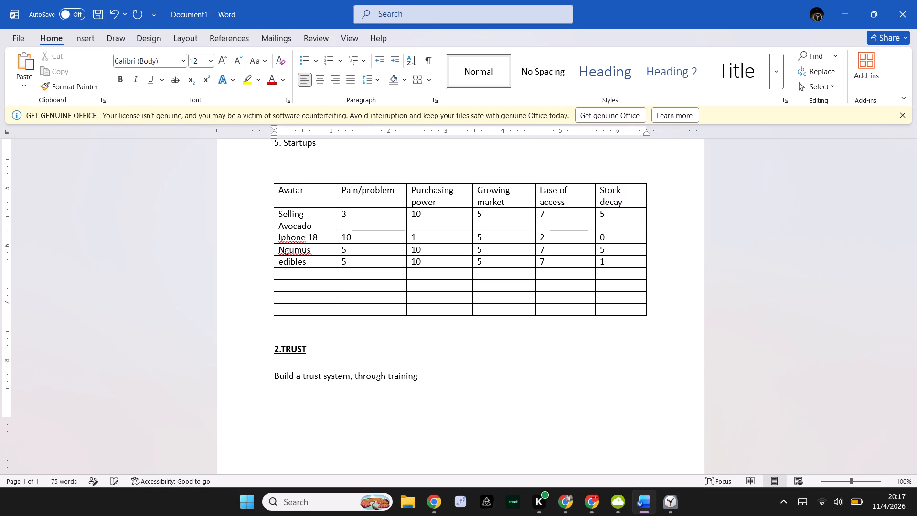
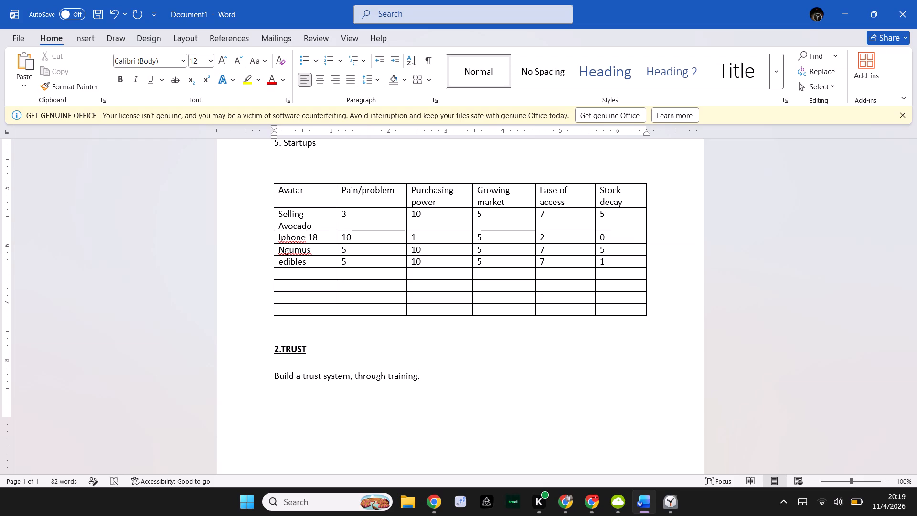
# Add the line "truth -> objective-> science" directly below the training sentence in the TRUST section.
pyautogui.hotkey('shift', 'Return')
pyautogui.write('truth')
pyautogui.press('-')
pyautogui.press('BackSpace')
pyautogui.press('space')
pyautogui.write('-')
pyautogui.write('> objective')
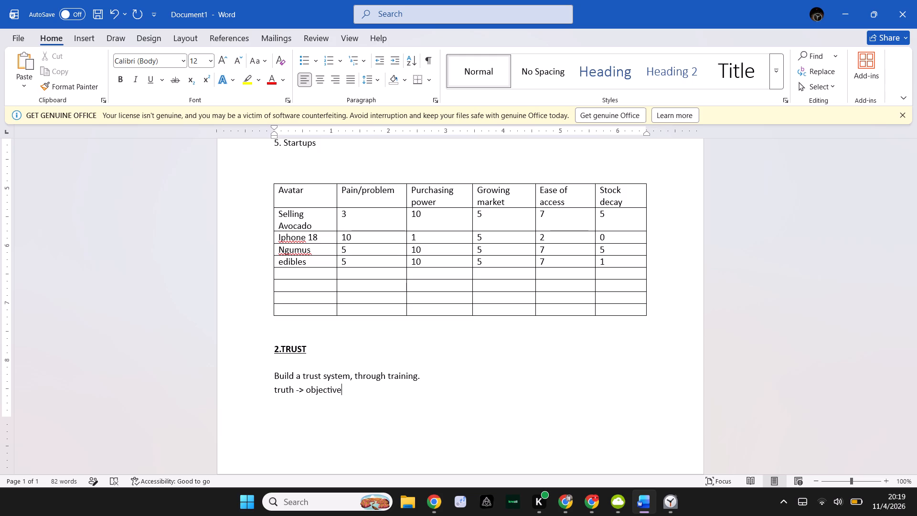
pyautogui.write('->')
pyautogui.press('space')
pyautogui.write('science')
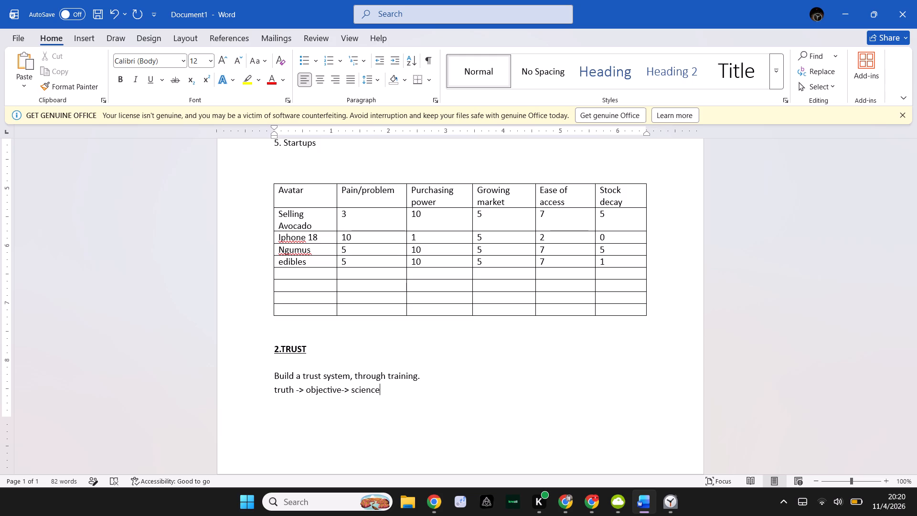
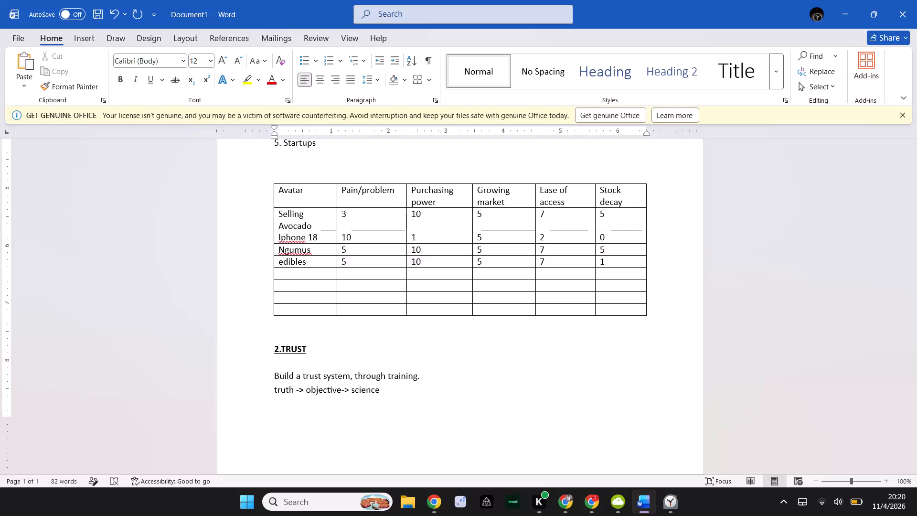
# Add an indented line "subjective" beneath the "truth -> objective-> science" line in the TRUST section.
pyautogui.press('Tab')
pyautogui.write('subjective')
pyautogui.press('space')
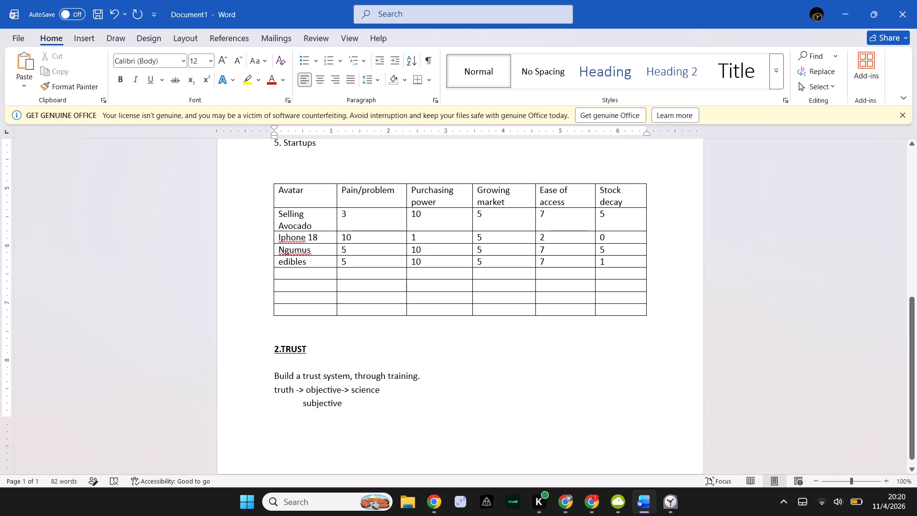
pyautogui.click(388, 390)
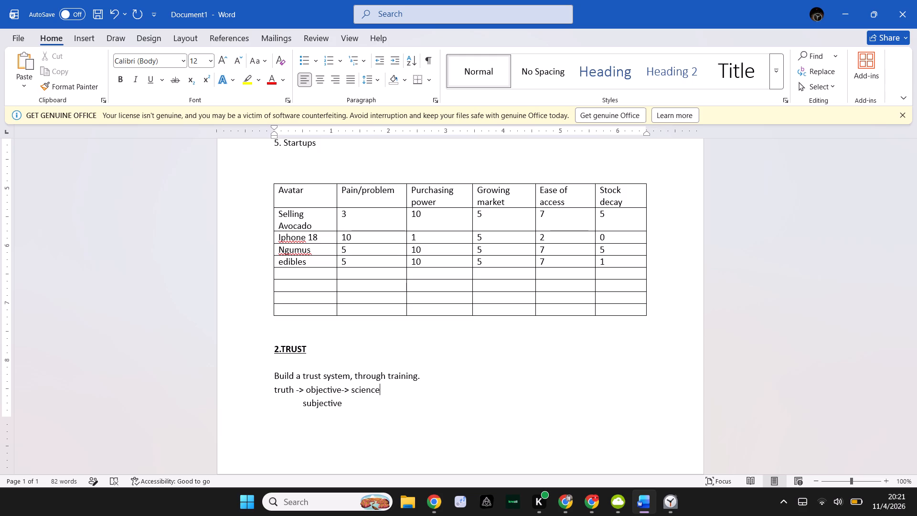
pyautogui.click(351, 408)
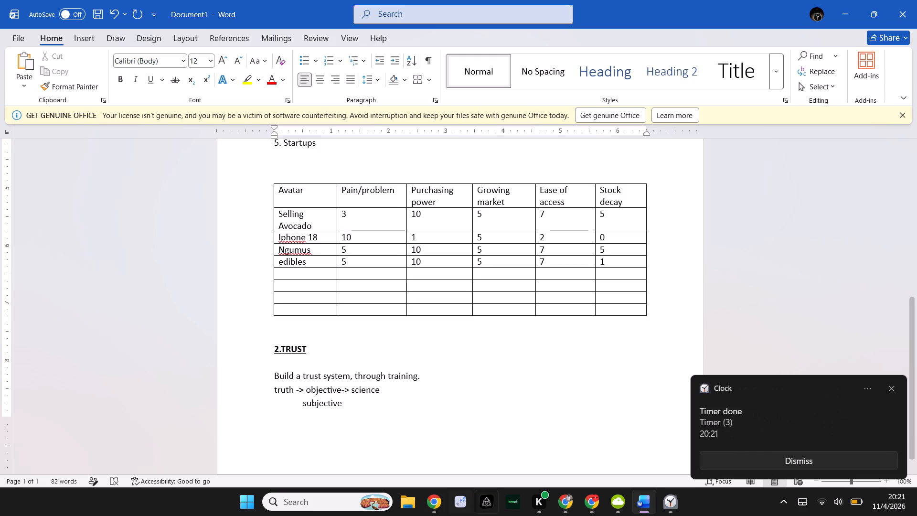
# Dismiss the finished timer notification.
pyautogui.click(743, 459)
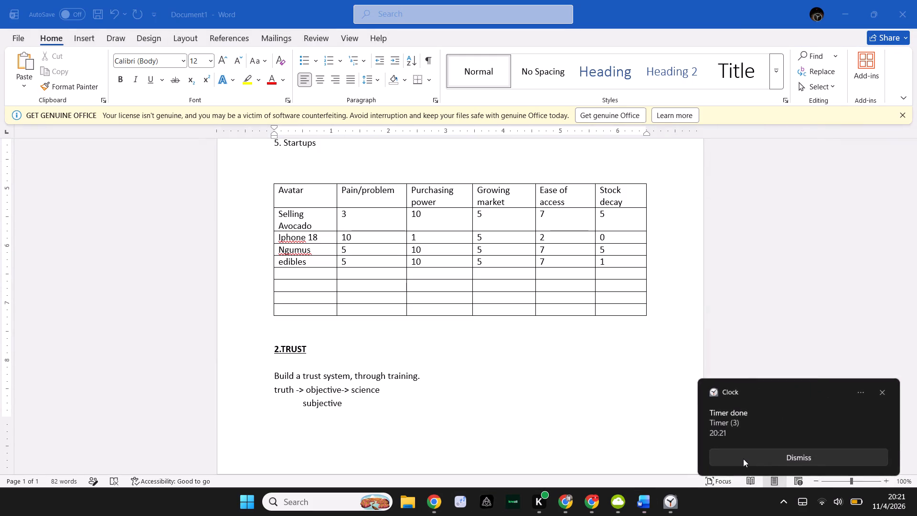
pyautogui.click(916, 320)
pyautogui.moveTo(916, 320); pyautogui.dragTo(916, 394)
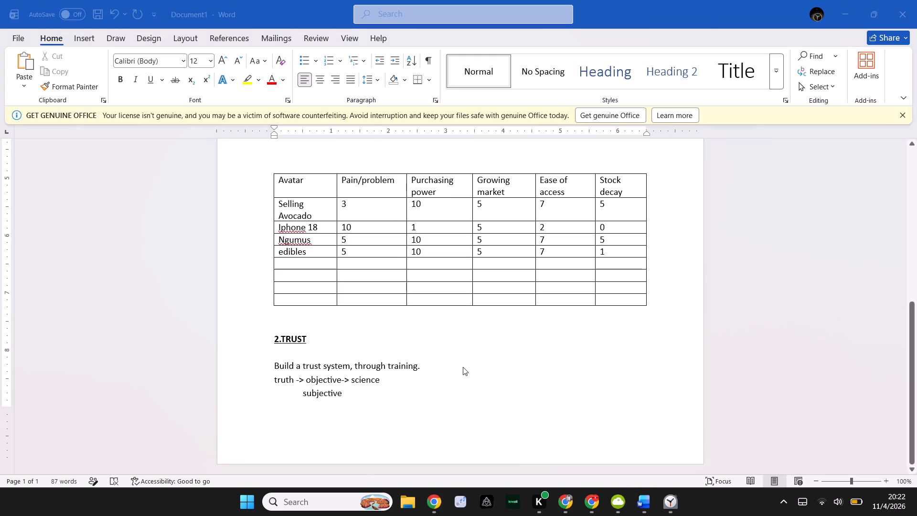
# Search for Paint and open it with a blank canvas.
pyautogui.write('paint')
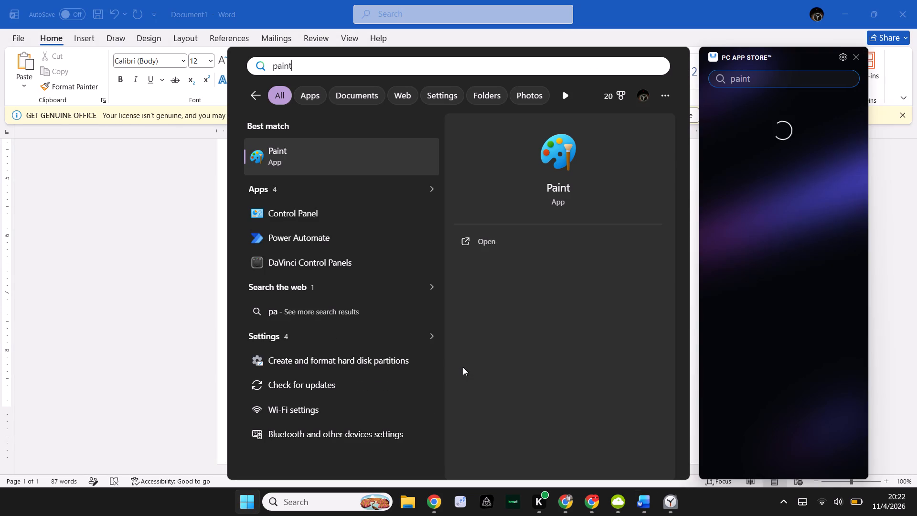
pyautogui.press('Return')
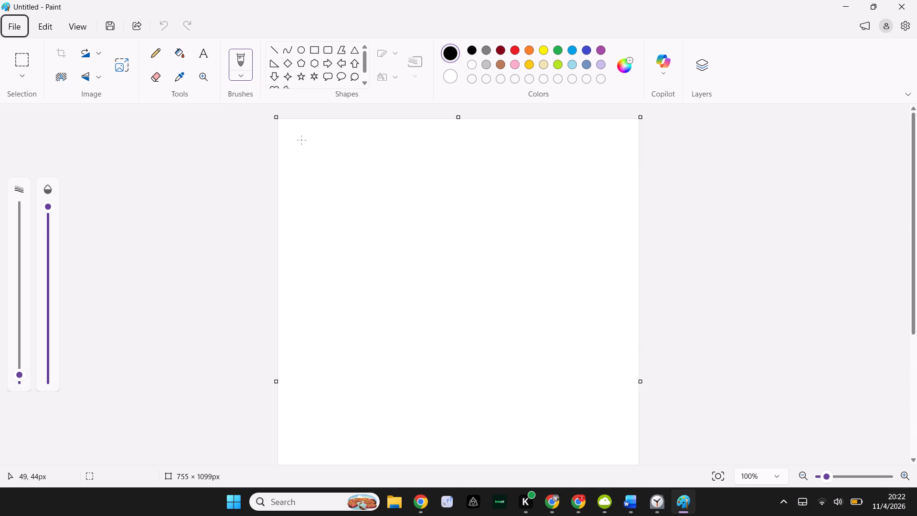
# Handwrite the word "logic" near the top of the canvas, followed by an arrow and a short vertical stroke below its tip.
pyautogui.moveTo(301, 140); pyautogui.dragTo(304, 158)
pyautogui.moveTo(314, 148); pyautogui.dragTo(312, 155)
pyautogui.moveTo(312, 155); pyautogui.dragTo(303, 145)
pyautogui.moveTo(342, 141); pyautogui.dragTo(330, 185)
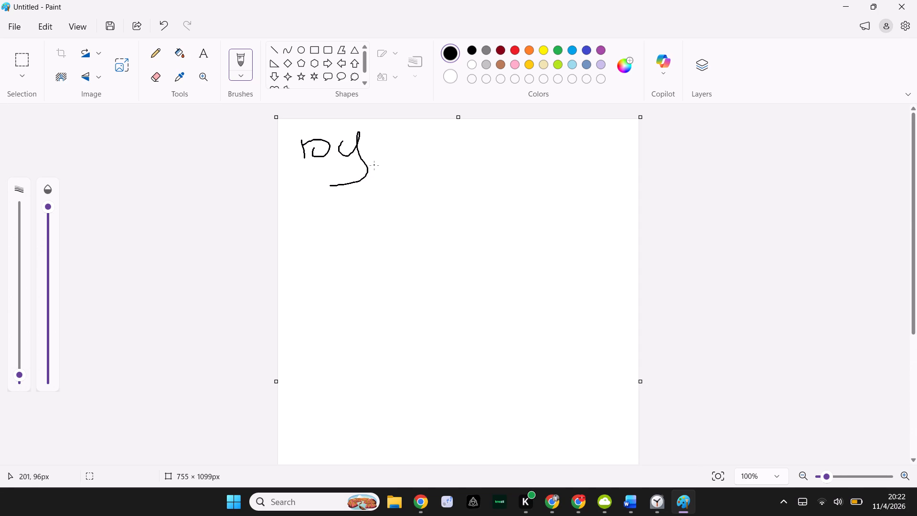
pyautogui.moveTo(370, 149); pyautogui.dragTo(376, 169)
pyautogui.moveTo(403, 147); pyautogui.dragTo(406, 163)
pyautogui.moveTo(426, 152); pyautogui.dragTo(464, 142)
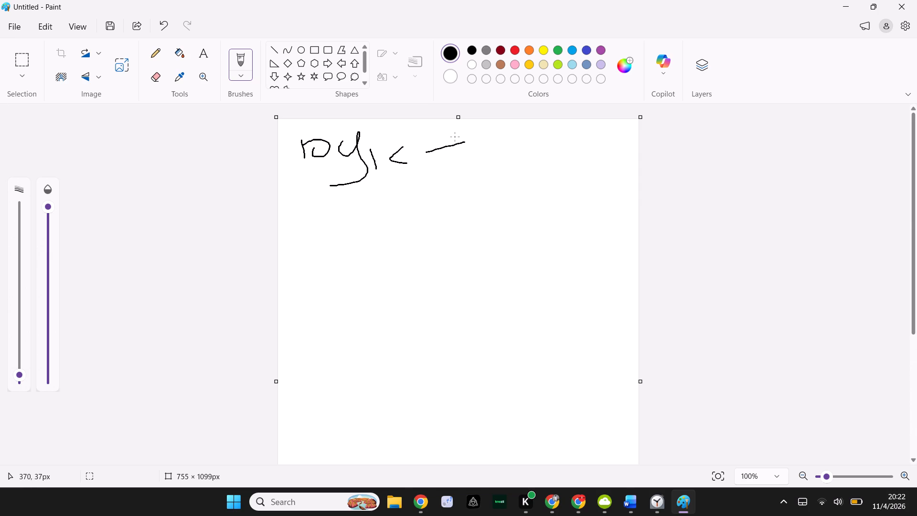
pyautogui.moveTo(455, 137); pyautogui.dragTo(461, 144)
pyautogui.click(461, 144)
pyautogui.moveTo(489, 159); pyautogui.dragTo(490, 174)
# Handwrite "a = b" below the word "logic", with "b = a" on a line beneath it.
pyautogui.click(368, 226)
pyautogui.moveTo(368, 226); pyautogui.dragTo(396, 256)
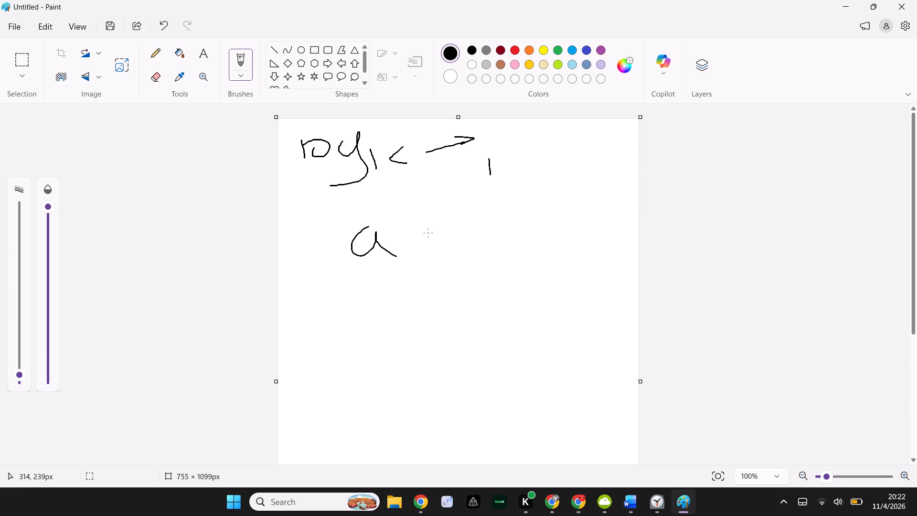
pyautogui.moveTo(428, 233); pyautogui.dragTo(456, 228)
pyautogui.moveTo(436, 239); pyautogui.dragTo(465, 230)
pyautogui.moveTo(476, 221); pyautogui.dragTo(463, 244)
pyautogui.moveTo(377, 282); pyautogui.dragTo(366, 308)
pyautogui.moveTo(441, 292); pyautogui.dragTo(474, 280)
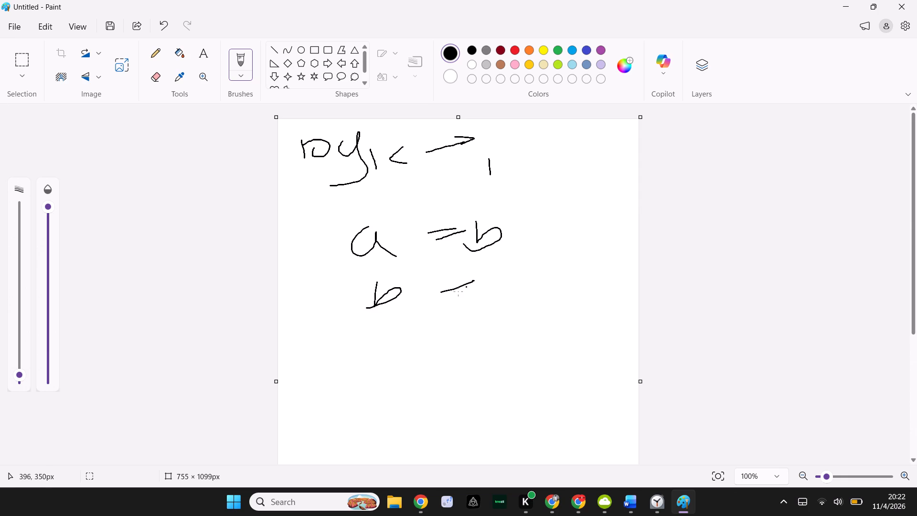
pyautogui.moveTo(458, 291); pyautogui.dragTo(480, 279)
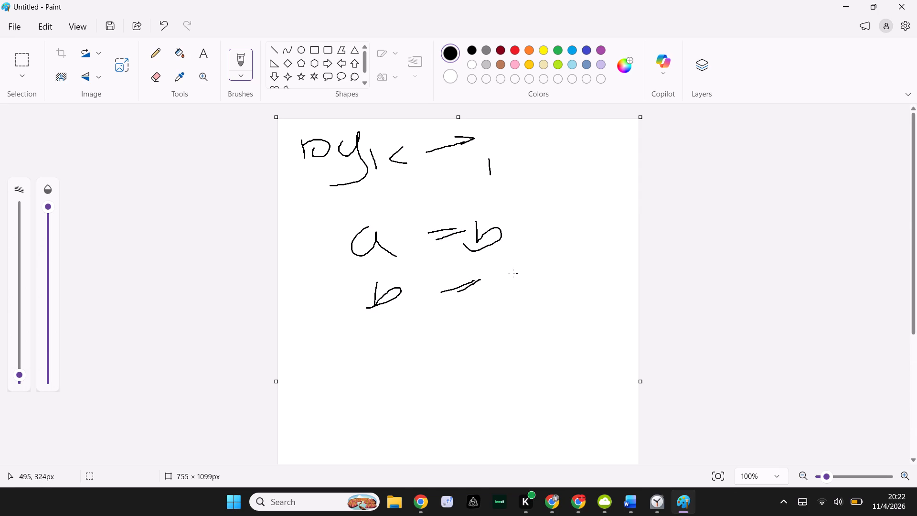
pyautogui.click(513, 273)
pyautogui.moveTo(513, 273); pyautogui.dragTo(541, 291)
# Draw a long horizontal line below the equations, with a vertical bar and a short slanted mark at each end.
pyautogui.moveTo(300, 355); pyautogui.dragTo(297, 414)
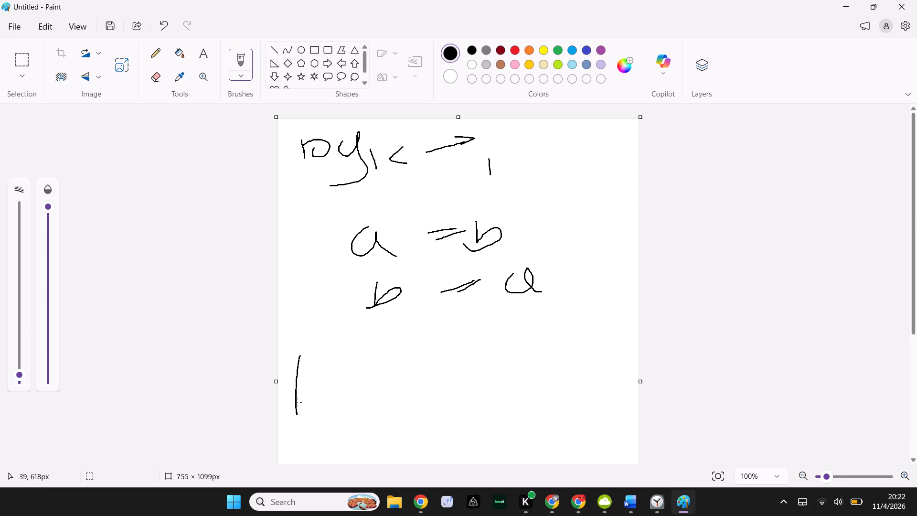
pyautogui.moveTo(296, 388); pyautogui.dragTo(608, 400)
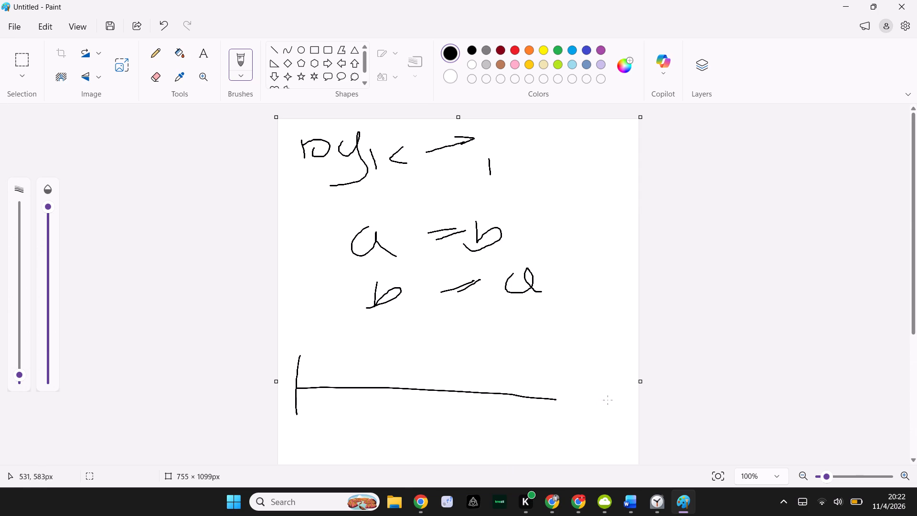
pyautogui.moveTo(608, 400); pyautogui.dragTo(619, 361)
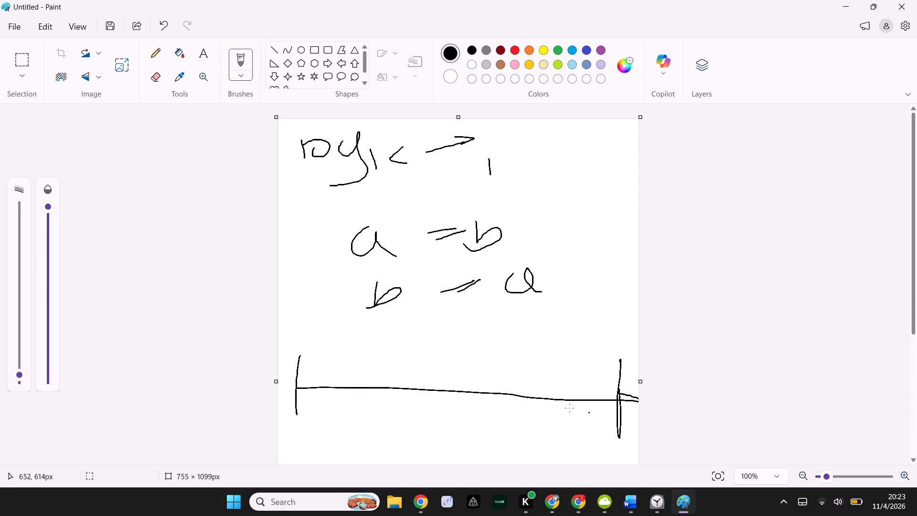
pyautogui.moveTo(301, 379); pyautogui.dragTo(319, 358)
pyautogui.moveTo(613, 392); pyautogui.dragTo(607, 364)
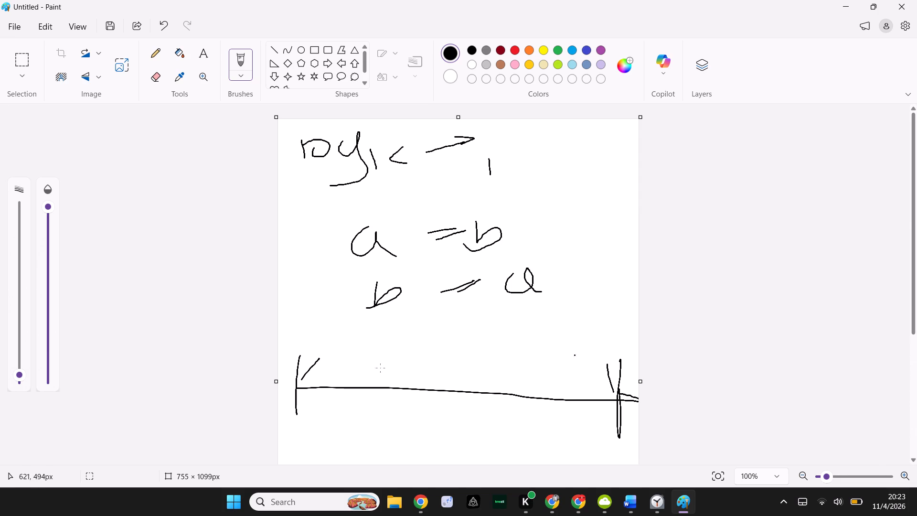
# Draw a small box at the line's starting bar and a heavily scribbled circle about a third of the way along.
pyautogui.moveTo(299, 399); pyautogui.dragTo(290, 401)
pyautogui.moveTo(394, 375); pyautogui.dragTo(406, 387)
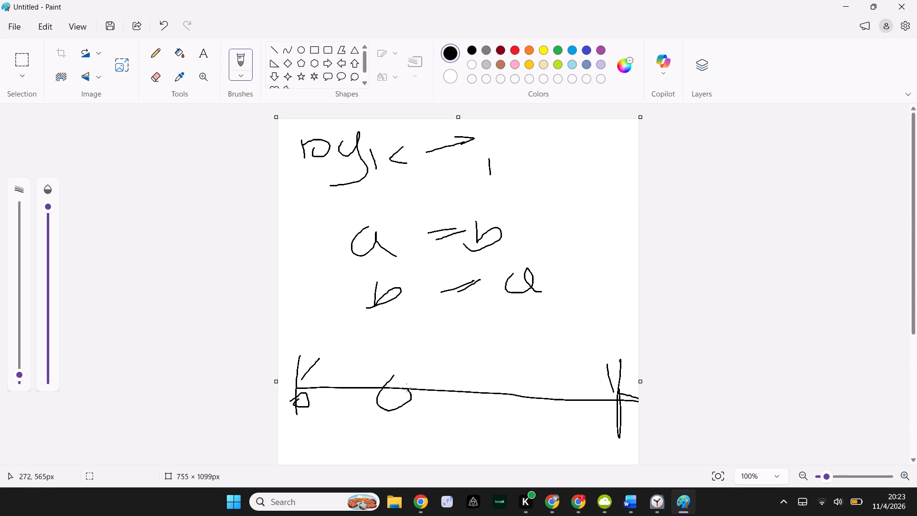
pyautogui.moveTo(406, 387); pyautogui.dragTo(379, 401)
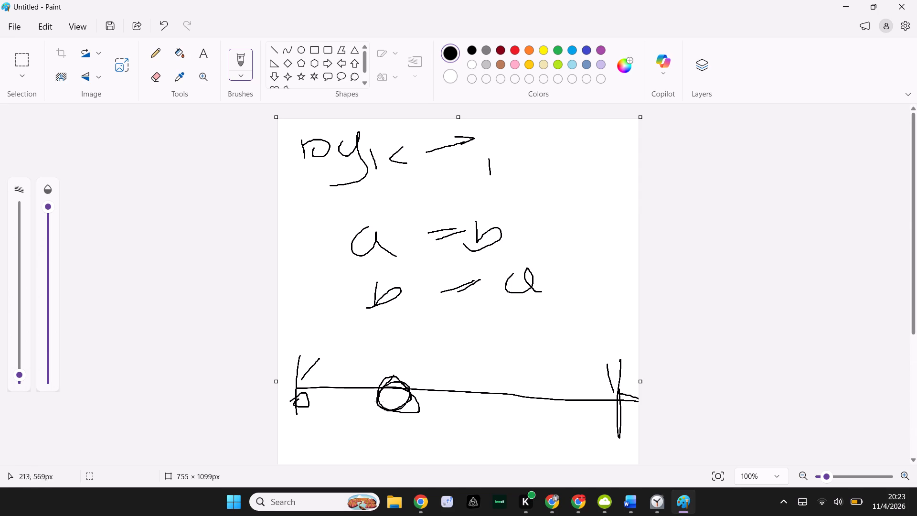
pyautogui.moveTo(379, 401); pyautogui.dragTo(394, 400)
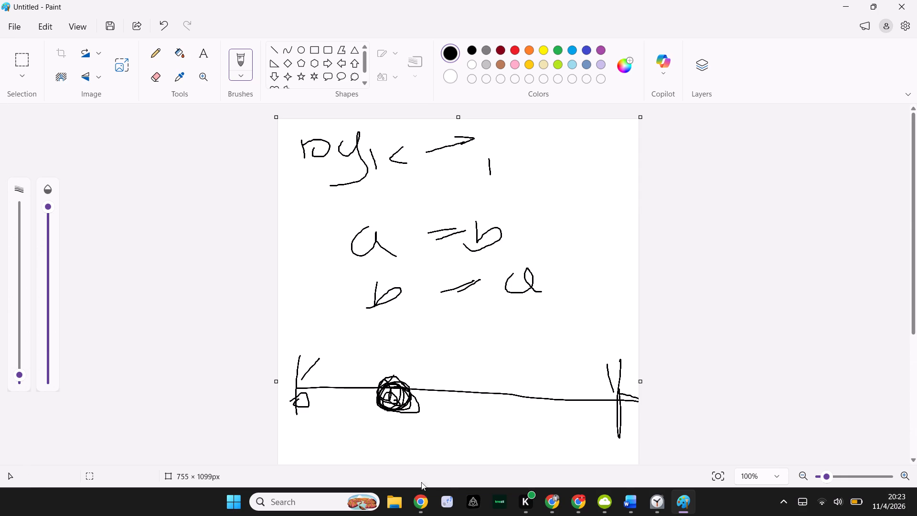
# Add a vertical tick past the line's middle, a scribbled blob just before it, and a curved arrow arching over the tick.
pyautogui.moveTo(506, 382); pyautogui.dragTo(500, 417)
pyautogui.moveTo(482, 380); pyautogui.dragTo(480, 391)
pyautogui.moveTo(480, 391); pyautogui.dragTo(463, 380)
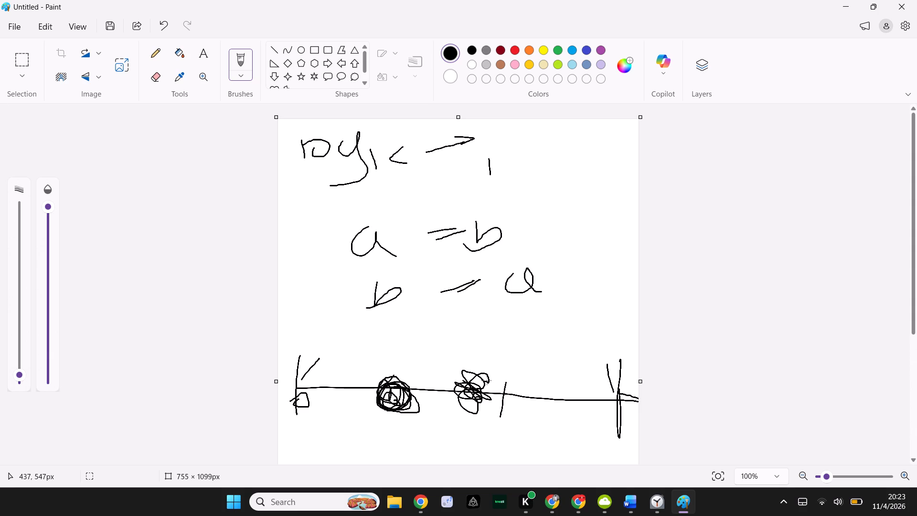
pyautogui.moveTo(487, 380); pyautogui.dragTo(534, 387)
pyautogui.moveTo(545, 379); pyautogui.dragTo(526, 382)
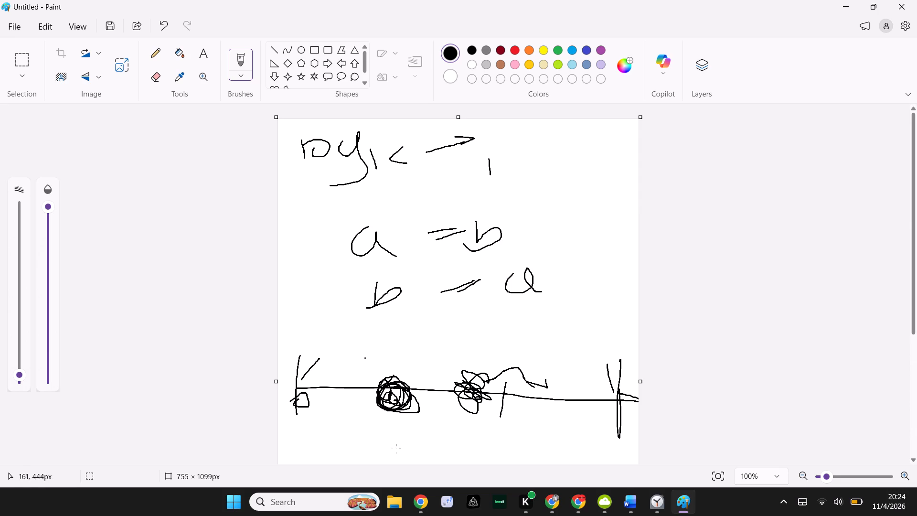
# Draw two partly shaded loops above the horizontal line, one over the scribbled circle and one over the curved arrow.
pyautogui.doubleClick(384, 366)
pyautogui.moveTo(384, 366); pyautogui.dragTo(377, 359)
pyautogui.moveTo(377, 359); pyautogui.dragTo(366, 353)
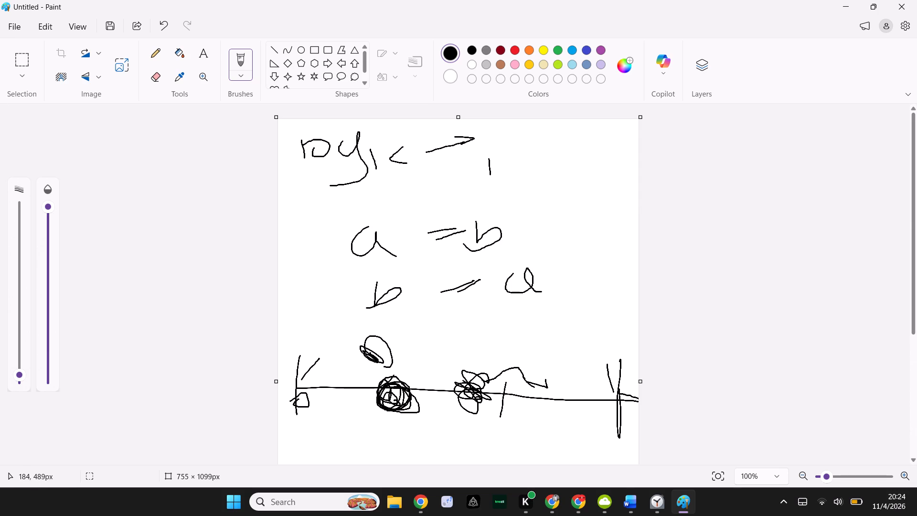
pyautogui.click(519, 359)
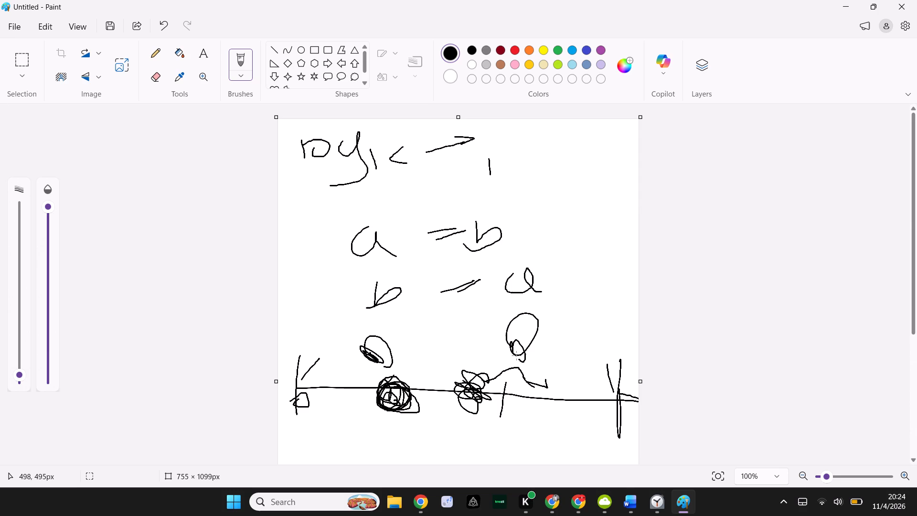